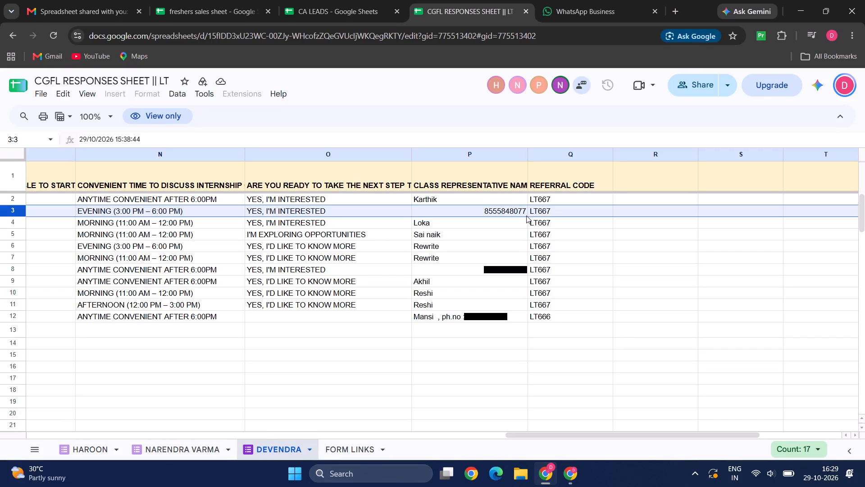
Open the full-name cell in row 12 of the DEVENDRA responses sheet and select its entire text.
{"action": "scroll", "coordinate": [509, 314], "scroll_direction": "right", "scroll_amount": 7}
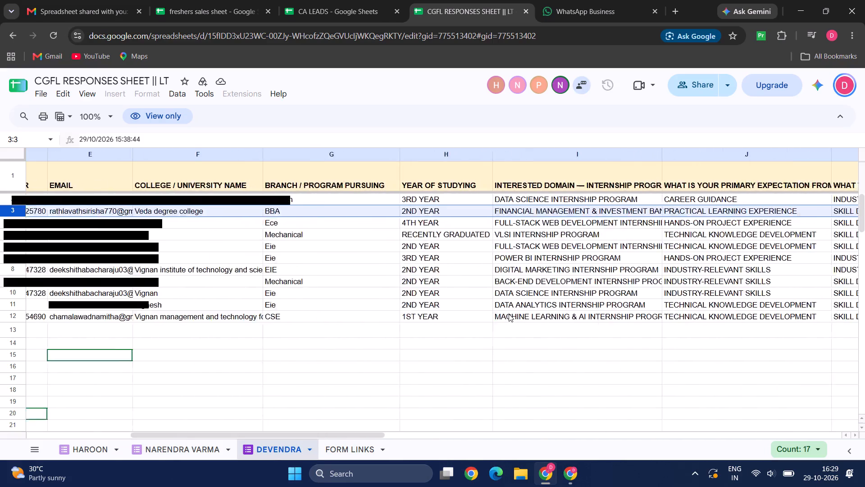
{"action": "scroll", "coordinate": [123, 354], "scroll_direction": "right", "scroll_amount": 7}
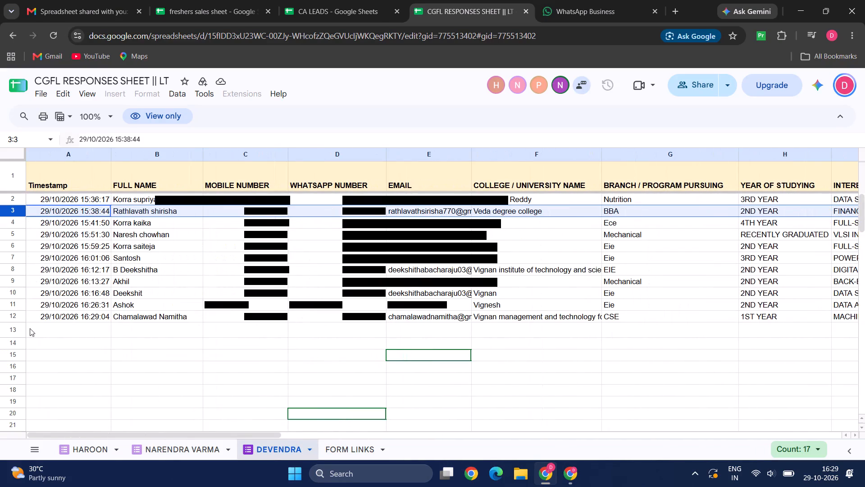
{"action": "left_click", "coordinate": [134, 314]}
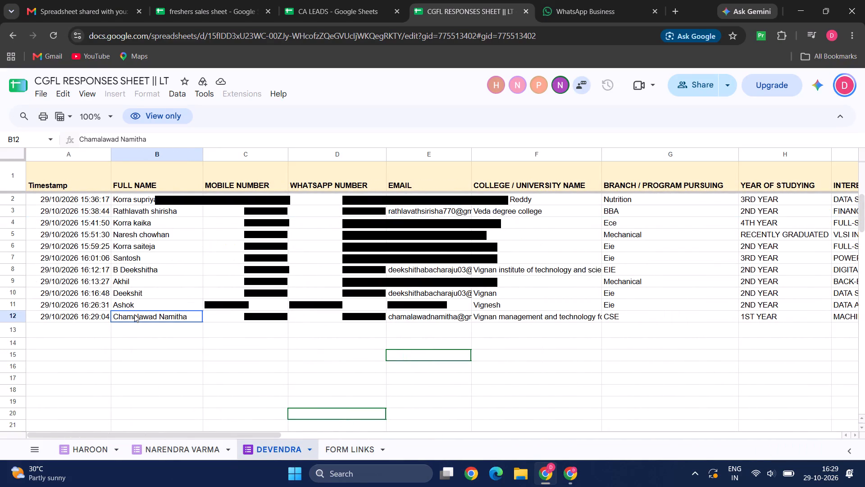
{"action": "double_click", "coordinate": [134, 314]}
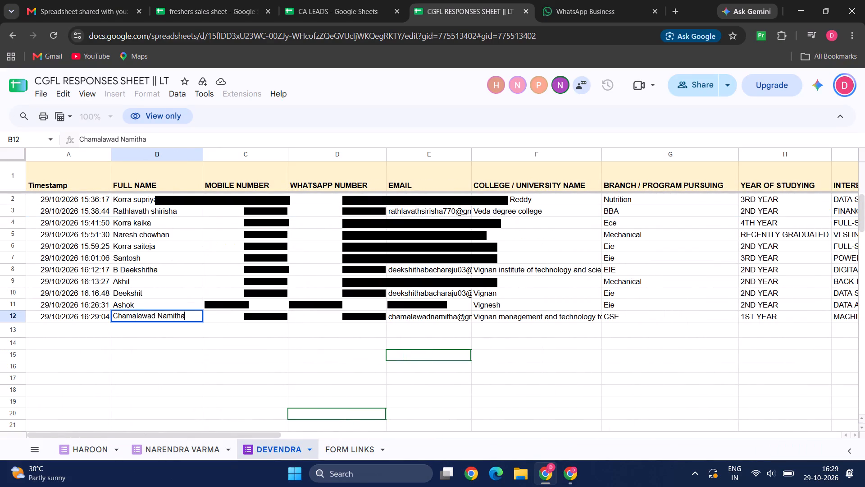
{"action": "key", "text": "ctrl+a"}
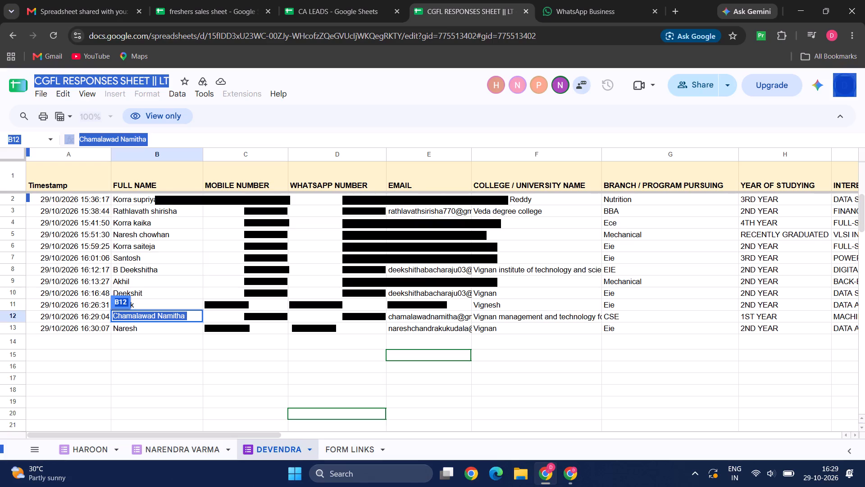
Review the response columns across to the referral codes and inspect the referral code in row 12.
{"action": "scroll", "coordinate": [151, 316], "scroll_direction": "left", "scroll_amount": 15}
{"action": "left_click", "coordinate": [387, 350]}
{"action": "scroll", "coordinate": [387, 350], "scroll_direction": "left", "scroll_amount": 6}
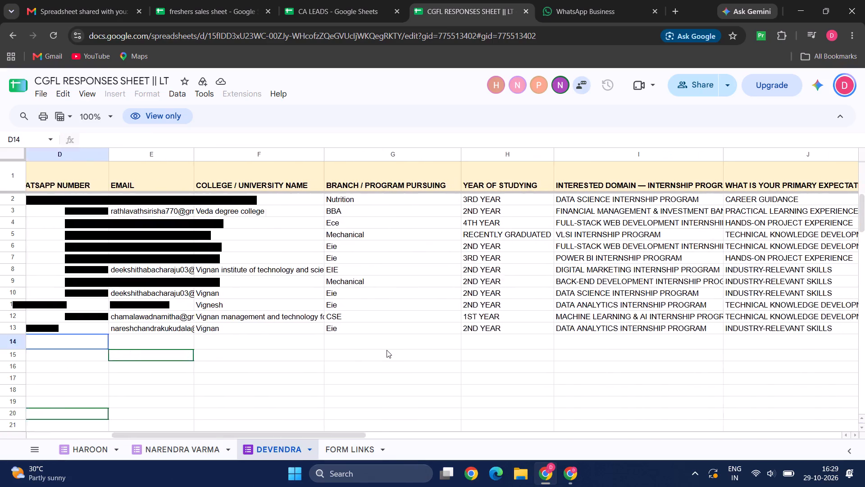
{"action": "scroll", "coordinate": [387, 350], "scroll_direction": "left", "scroll_amount": 6}
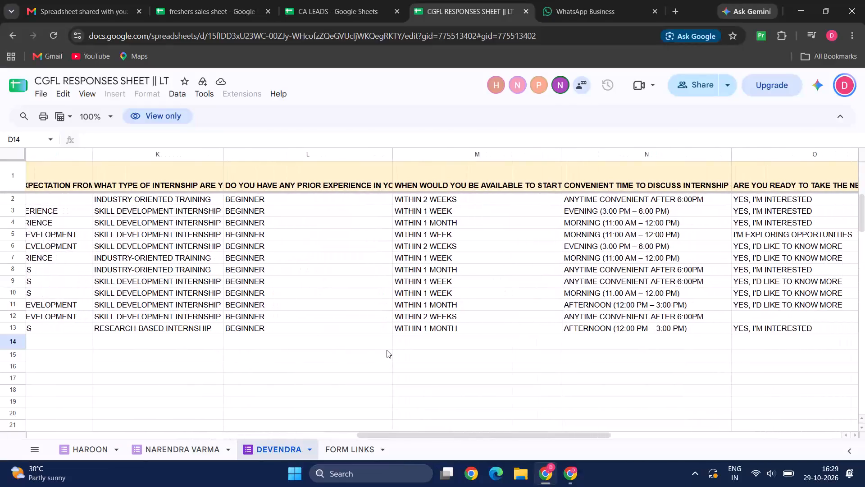
{"action": "scroll", "coordinate": [387, 350], "scroll_direction": "left", "scroll_amount": 6}
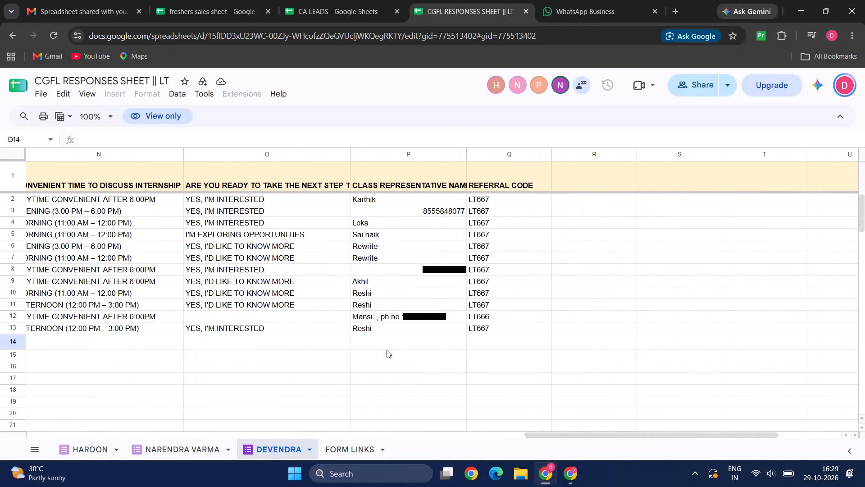
{"action": "left_click", "coordinate": [479, 315]}
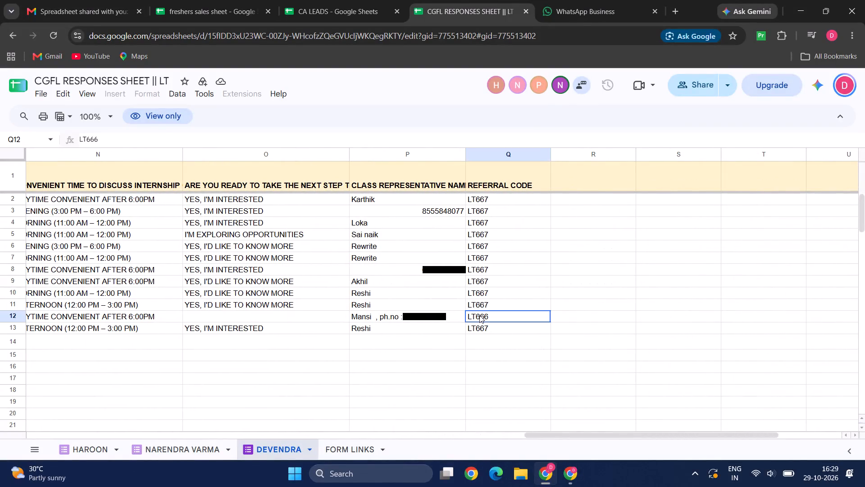
Go back through row 12's responses from the referral code to the timestamp.
{"action": "key", "text": "Left"}
{"action": "key", "text": "Left"}
{"action": "key", "text": "Left"}
{"action": "key", "text": "Left"}
{"action": "key", "text": "Left"}
{"action": "key", "text": "Left"}
{"action": "key", "text": "Left"}
{"action": "key", "text": "Left"}
{"action": "key", "text": "Left"}
{"action": "key", "text": "Left"}
{"action": "key", "text": "Left"}
{"action": "key", "text": "Left"}
{"action": "key", "text": "Left"}
{"action": "key", "text": "Left"}
{"action": "key", "text": "Left"}
{"action": "key", "text": "Left"}
{"action": "key", "text": "Left"}
{"action": "key", "text": "Left"}
{"action": "key", "text": "Left"}
{"action": "key", "text": "Left"}
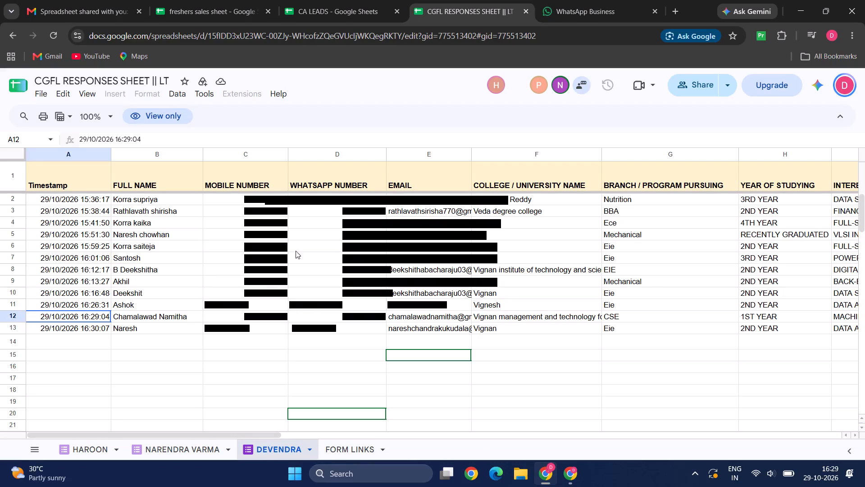
Recheck the class representative and referral code entries for row 12.
{"action": "scroll", "coordinate": [864, 261], "scroll_direction": "left", "scroll_amount": 12}
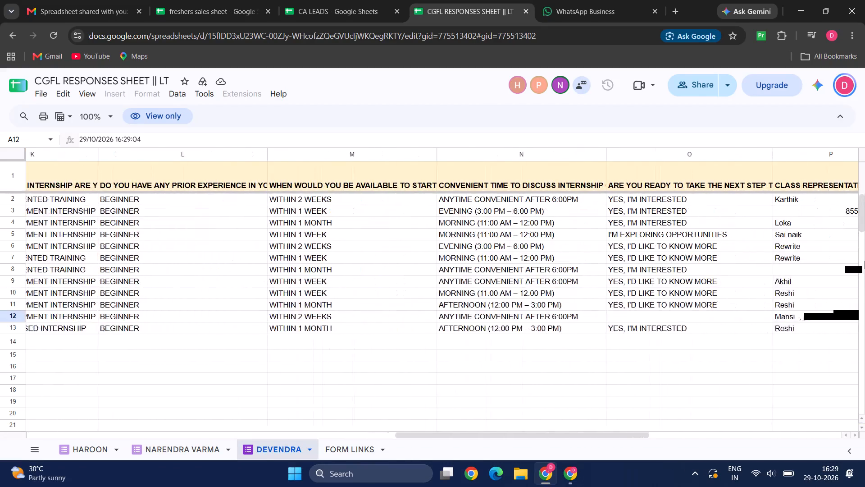
{"action": "scroll", "coordinate": [864, 261], "scroll_direction": "left", "scroll_amount": 2}
{"action": "scroll", "coordinate": [864, 261], "scroll_direction": "right", "scroll_amount": 1}
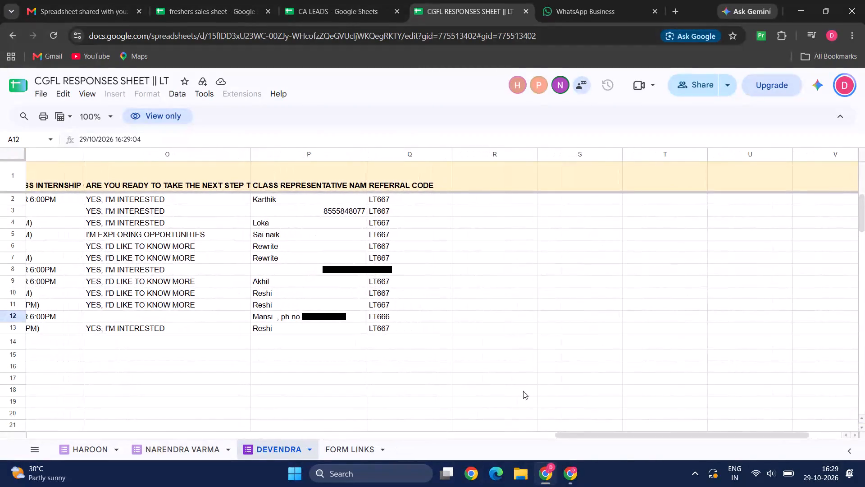
{"action": "left_click", "coordinate": [388, 314]}
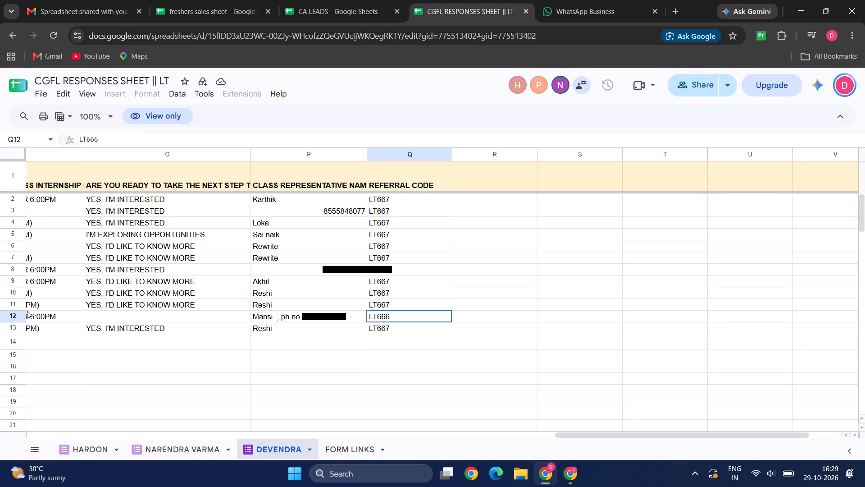
Highlight the whole of row 12 and review its responses back to the full-name column.
{"action": "left_click", "coordinate": [13, 315]}
{"action": "scroll", "coordinate": [310, 269], "scroll_direction": "right", "scroll_amount": 6}
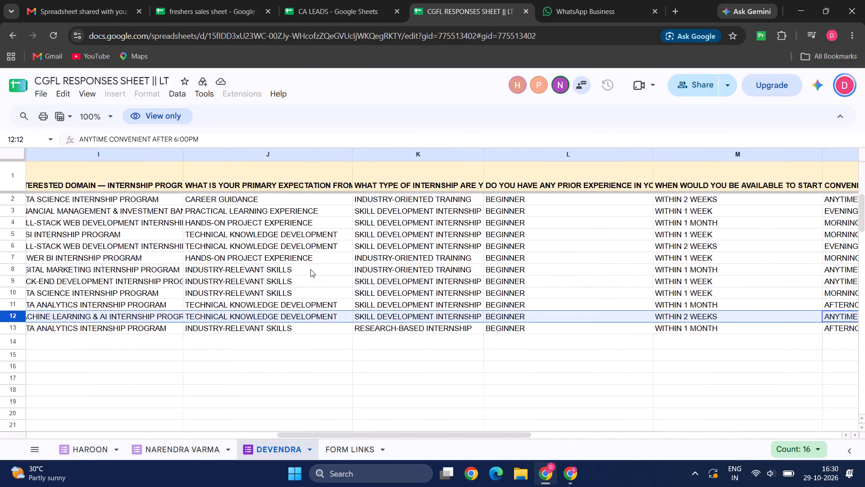
{"action": "scroll", "coordinate": [310, 269], "scroll_direction": "right", "scroll_amount": 3}
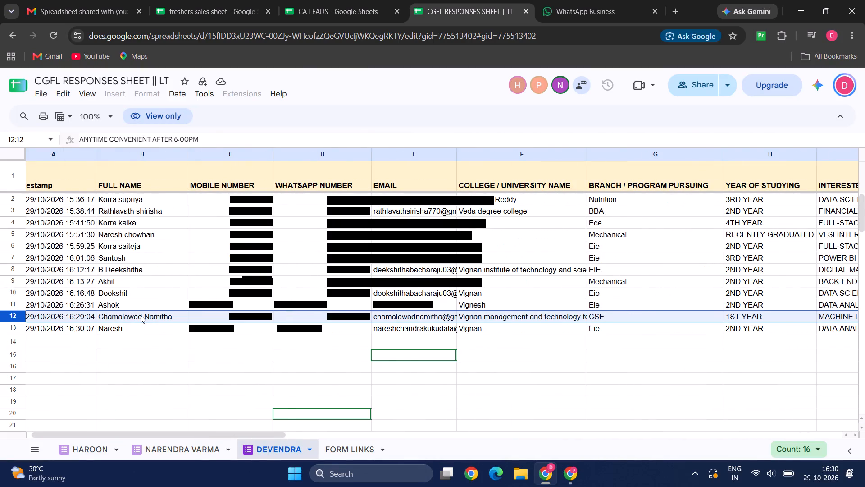
Open the full-name cell in row 12 and select the name text inside it.
{"action": "double_click", "coordinate": [141, 315]}
{"action": "key", "text": "ctrl+a"}
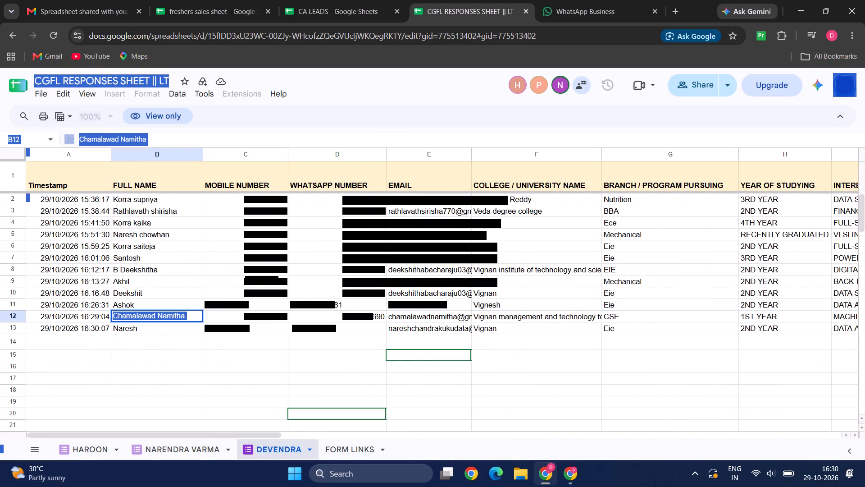
{"action": "double_click", "coordinate": [141, 315]}
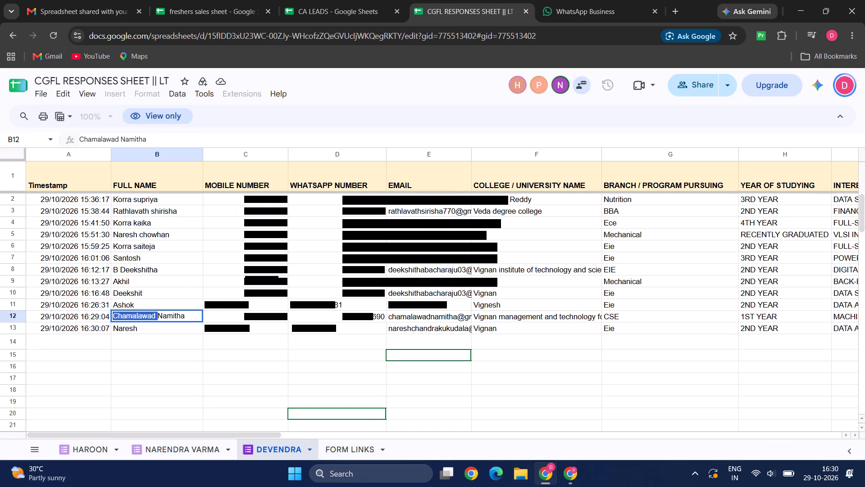
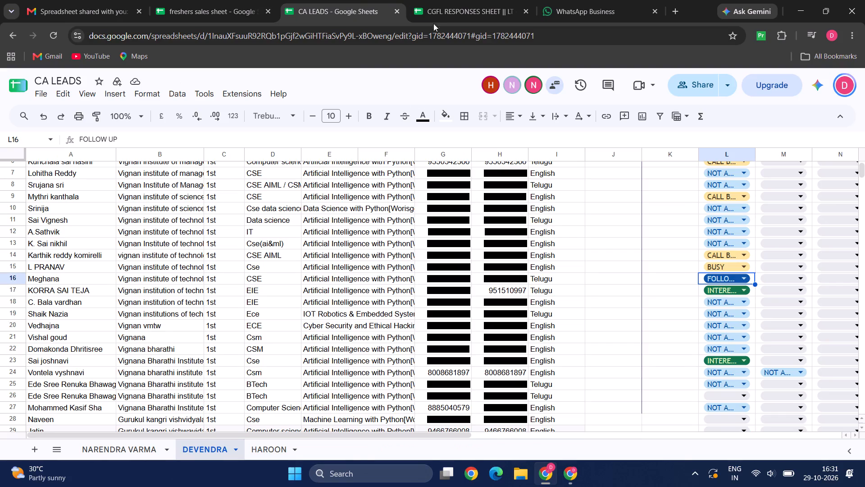
Switch to the CGFL responses sheet and check the referral codes of the DEVENDRA responses, row by row from row 13 up.
{"action": "left_click", "coordinate": [460, 5]}
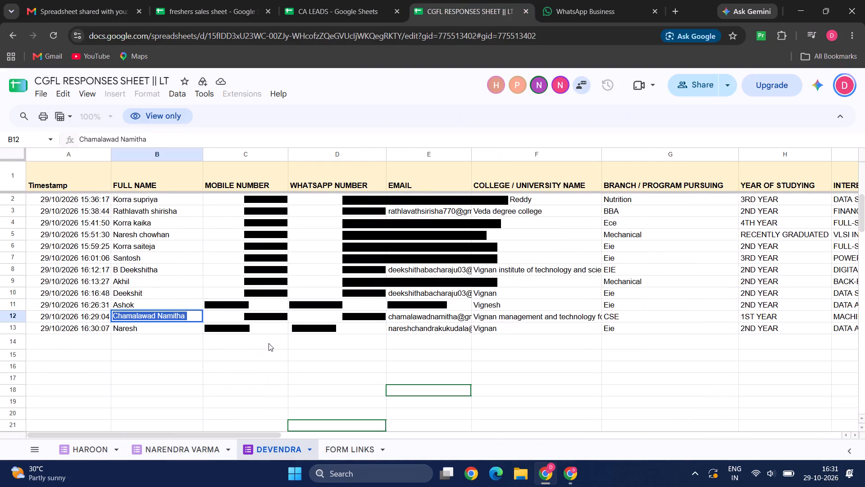
{"action": "left_click", "coordinate": [269, 343]}
{"action": "scroll", "coordinate": [269, 343], "scroll_direction": "left", "scroll_amount": 7}
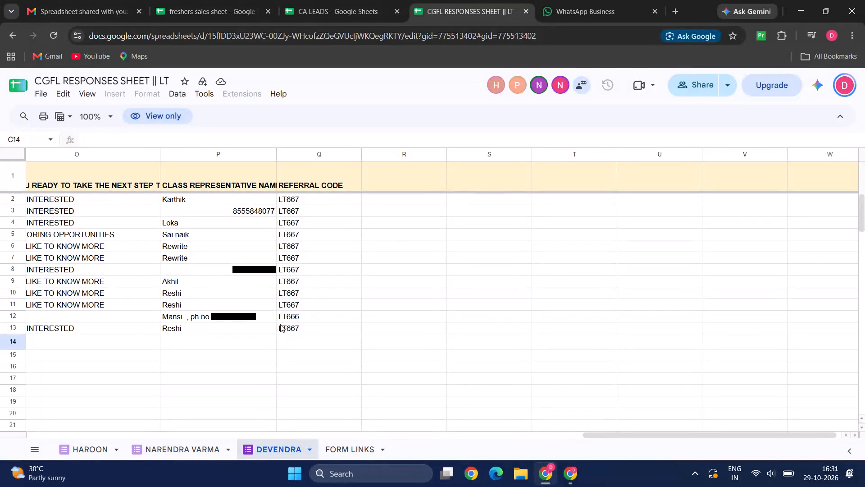
{"action": "left_click", "coordinate": [280, 324]}
{"action": "left_click", "coordinate": [281, 300]}
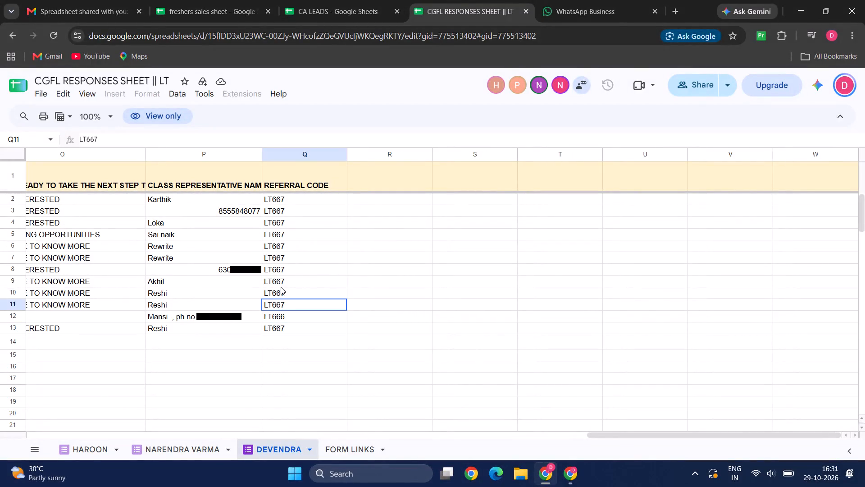
{"action": "left_click", "coordinate": [281, 287]}
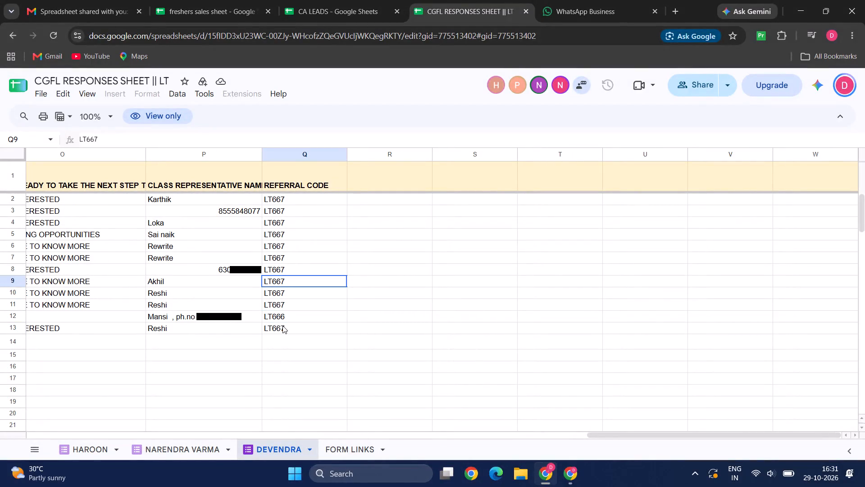
{"action": "left_click", "coordinate": [287, 328]}
{"action": "left_click", "coordinate": [286, 306]}
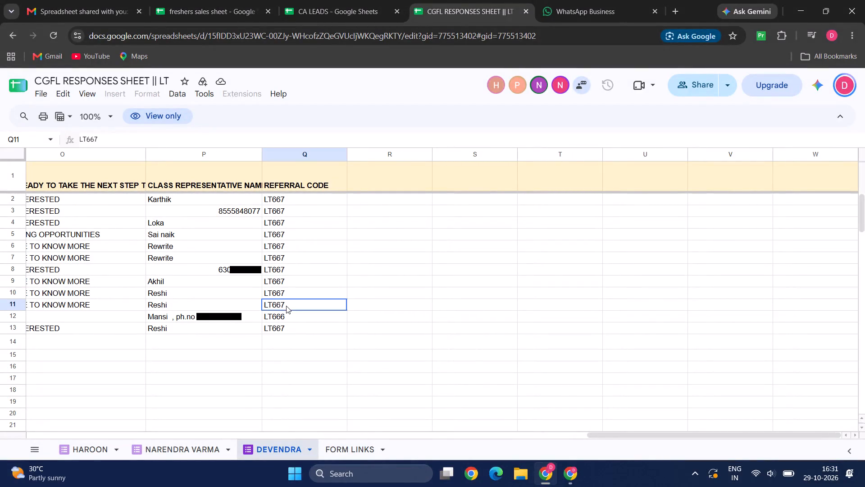
{"action": "left_click", "coordinate": [285, 290]}
{"action": "left_click", "coordinate": [284, 278]}
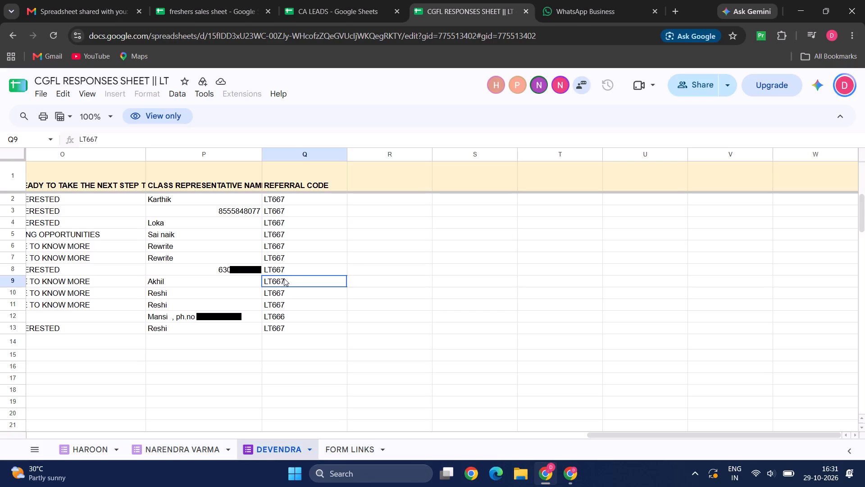
{"action": "left_click", "coordinate": [282, 269]}
{"action": "left_click", "coordinate": [282, 257]}
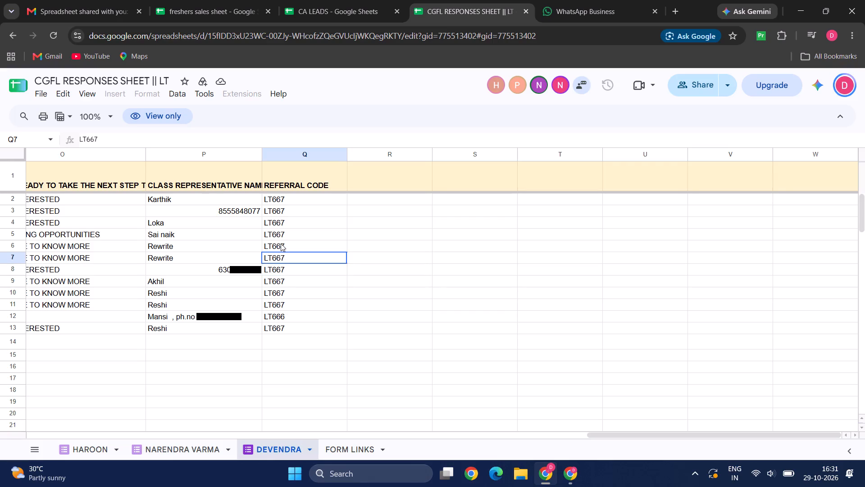
{"action": "left_click", "coordinate": [281, 243]}
{"action": "left_click", "coordinate": [280, 229]}
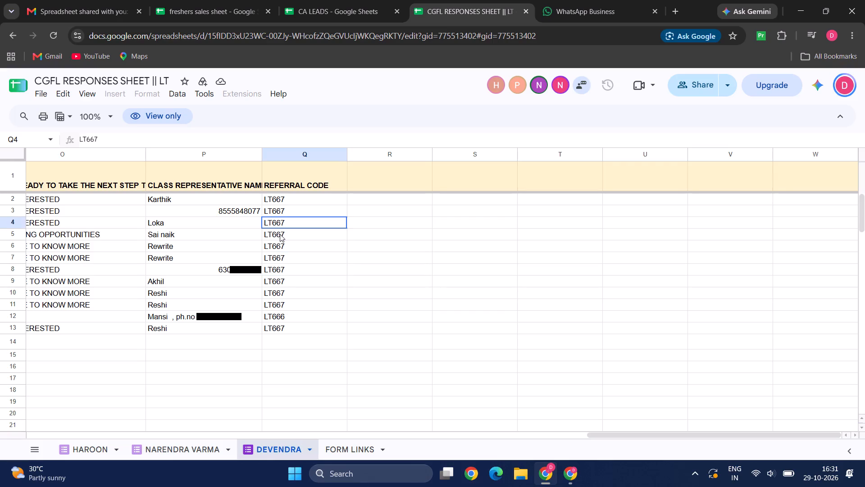
{"action": "left_click", "coordinate": [280, 234]}
{"action": "left_click", "coordinate": [280, 217]}
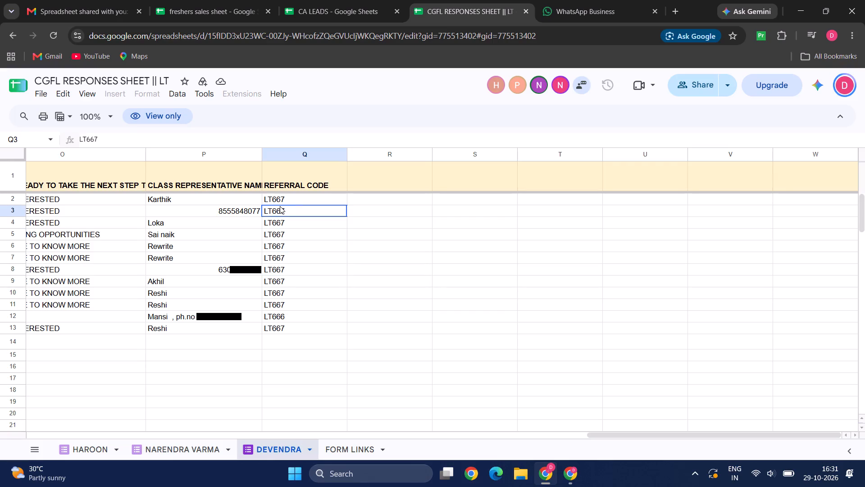
{"action": "left_click", "coordinate": [280, 206]}
{"action": "left_click", "coordinate": [275, 330]}
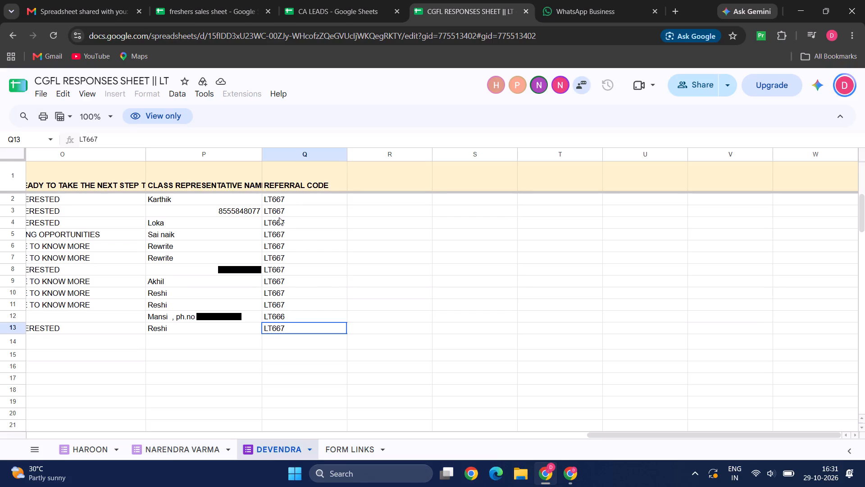
Review the DEVENDRA respondents' contact details, colleges and internship preference answers across the response columns.
{"action": "scroll", "coordinate": [273, 240], "scroll_direction": "right", "scroll_amount": 8}
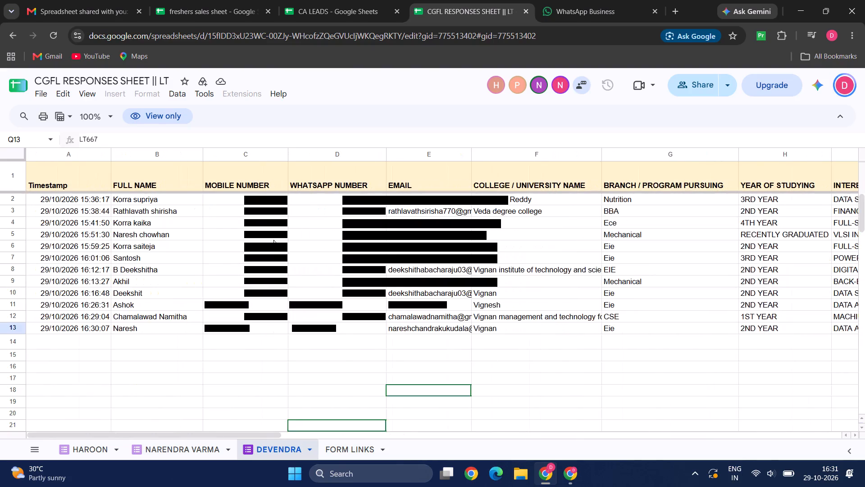
{"action": "scroll", "coordinate": [273, 240], "scroll_direction": "right", "scroll_amount": 2}
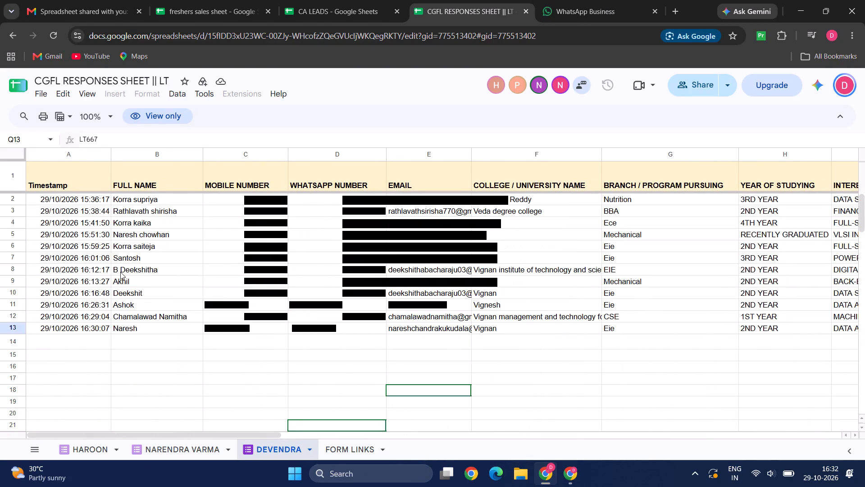
{"action": "scroll", "coordinate": [120, 272], "scroll_direction": "left", "scroll_amount": 4}
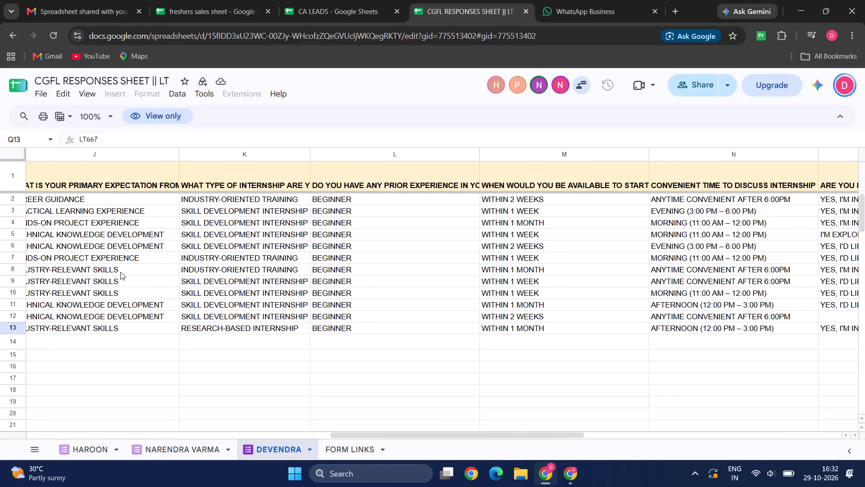
{"action": "scroll", "coordinate": [150, 325], "scroll_direction": "right", "scroll_amount": 11}
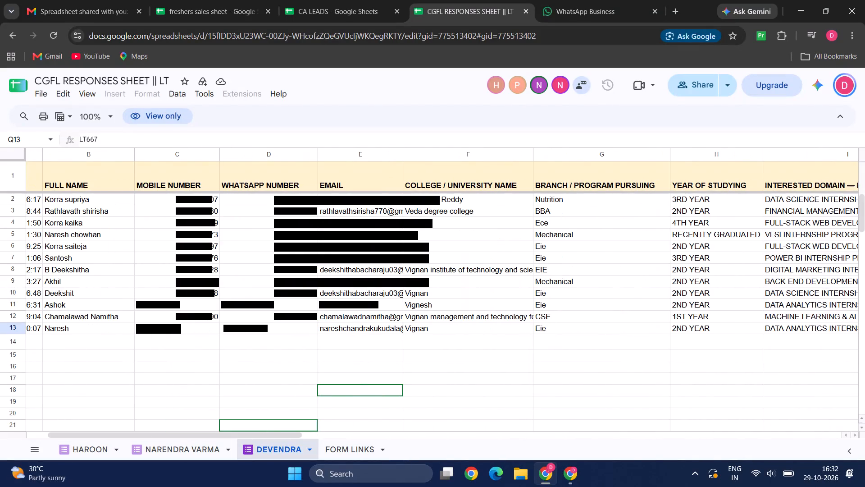
{"action": "scroll", "coordinate": [150, 325], "scroll_direction": "right", "scroll_amount": 3}
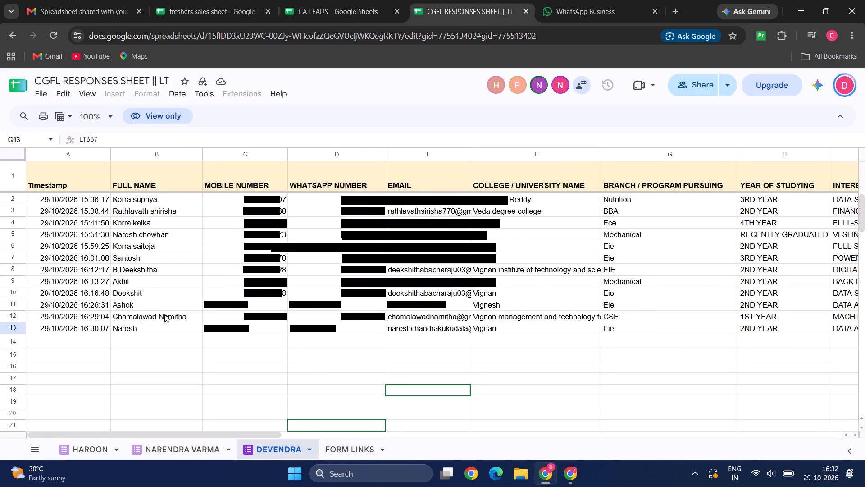
Copy the full names in rows 8 to 13 of the DEVENDRA responses.
{"action": "left_click", "coordinate": [146, 270]}
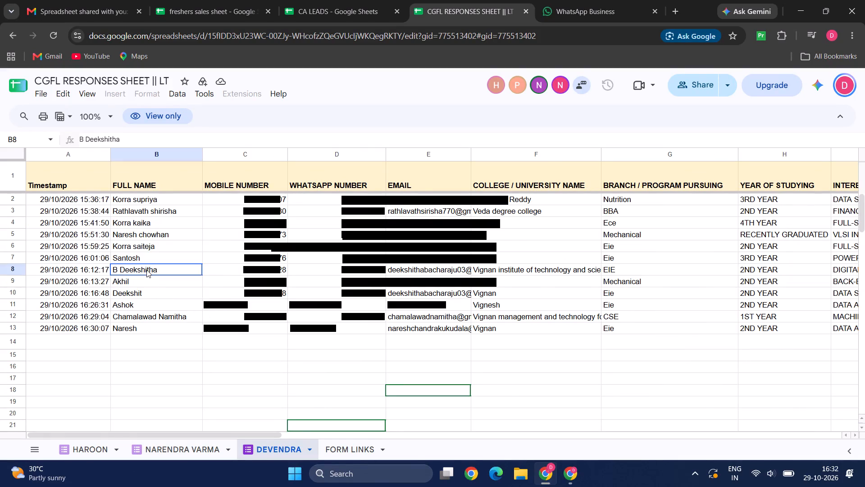
{"action": "key", "text": "ctrl+shift+Down"}
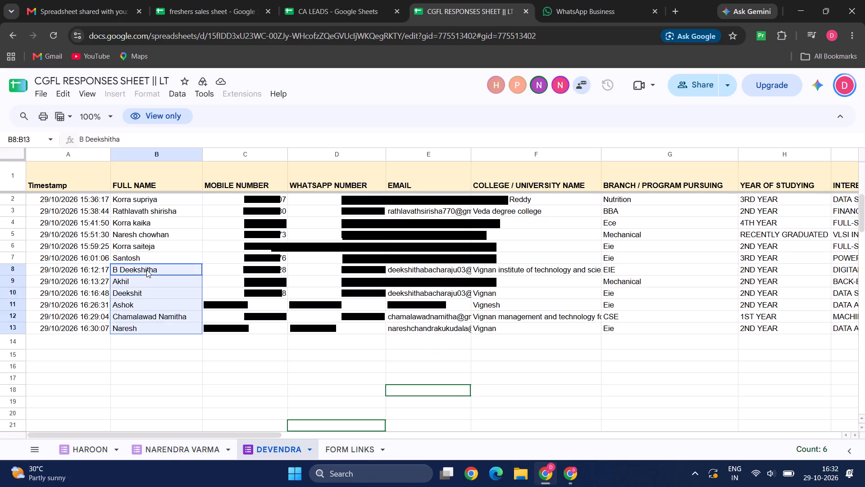
{"action": "key", "text": "ctrl+c"}
Recheck the referral code in row 12 and highlight the whole row to trace it back to its respondent.
{"action": "left_click", "coordinate": [144, 295]}
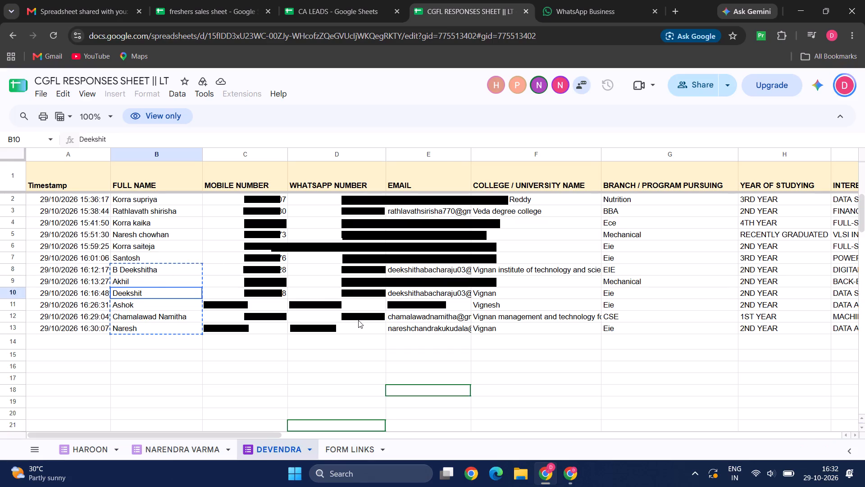
{"action": "scroll", "coordinate": [358, 320], "scroll_direction": "left", "scroll_amount": 8}
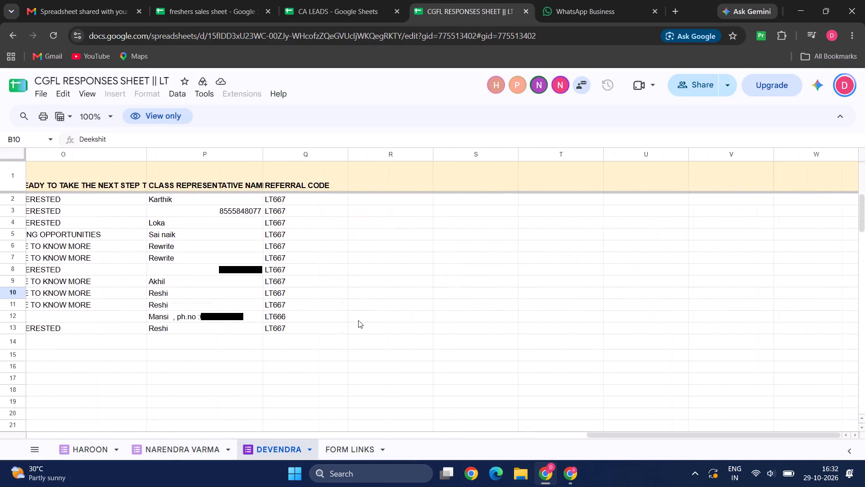
{"action": "left_click", "coordinate": [303, 314]}
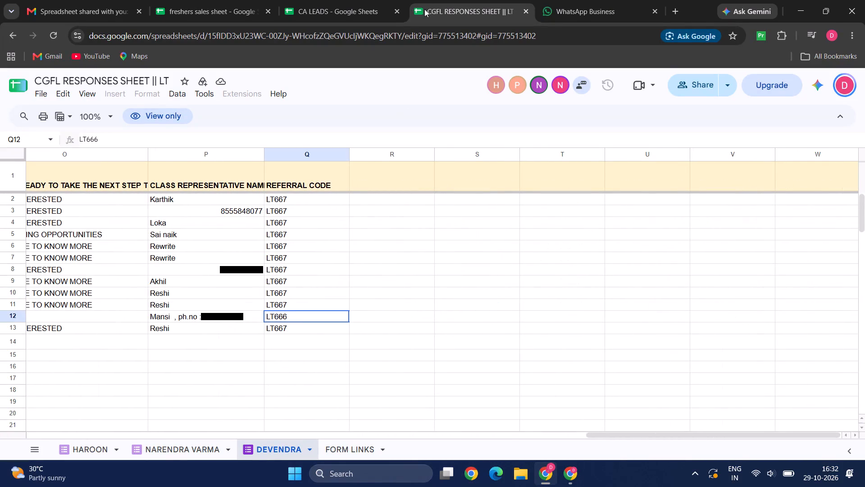
{"action": "left_click", "coordinate": [18, 314]}
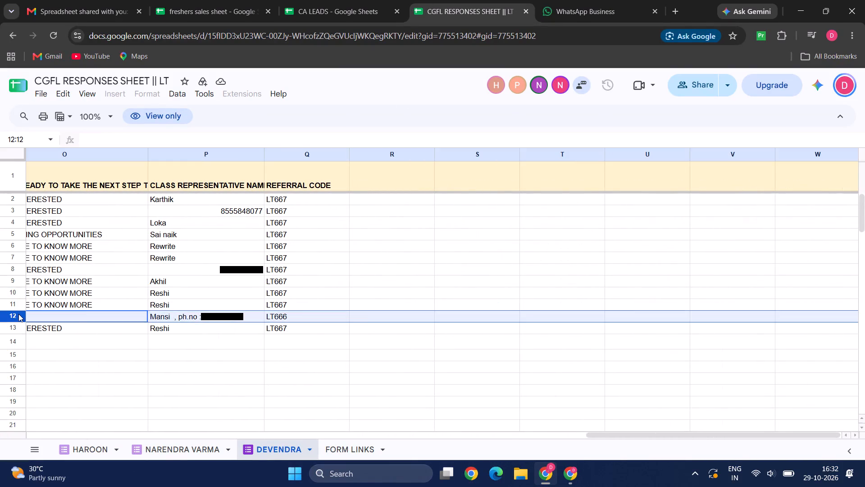
{"action": "scroll", "coordinate": [230, 321], "scroll_direction": "right", "scroll_amount": 8}
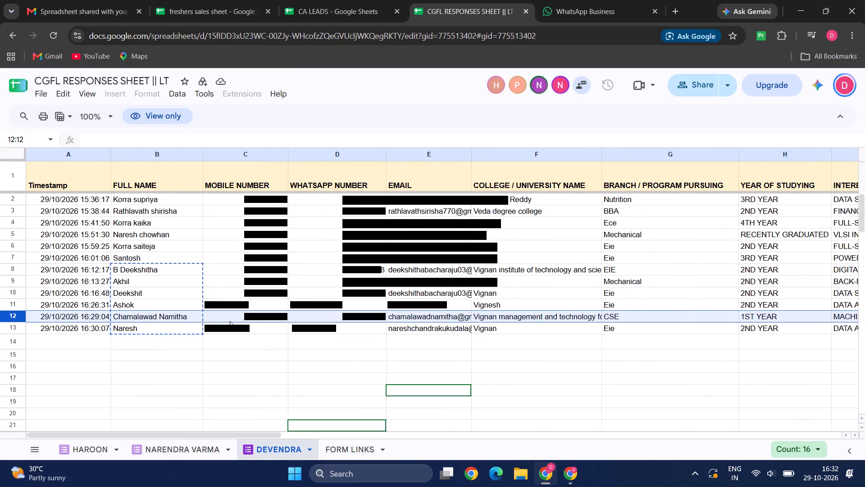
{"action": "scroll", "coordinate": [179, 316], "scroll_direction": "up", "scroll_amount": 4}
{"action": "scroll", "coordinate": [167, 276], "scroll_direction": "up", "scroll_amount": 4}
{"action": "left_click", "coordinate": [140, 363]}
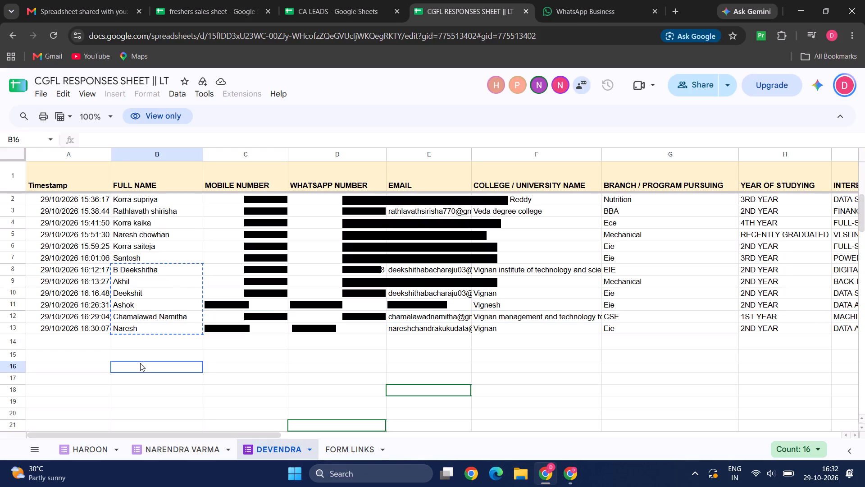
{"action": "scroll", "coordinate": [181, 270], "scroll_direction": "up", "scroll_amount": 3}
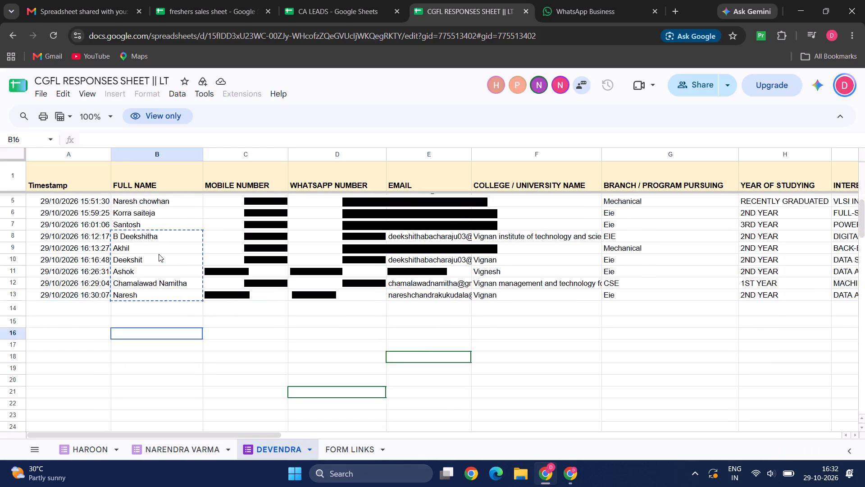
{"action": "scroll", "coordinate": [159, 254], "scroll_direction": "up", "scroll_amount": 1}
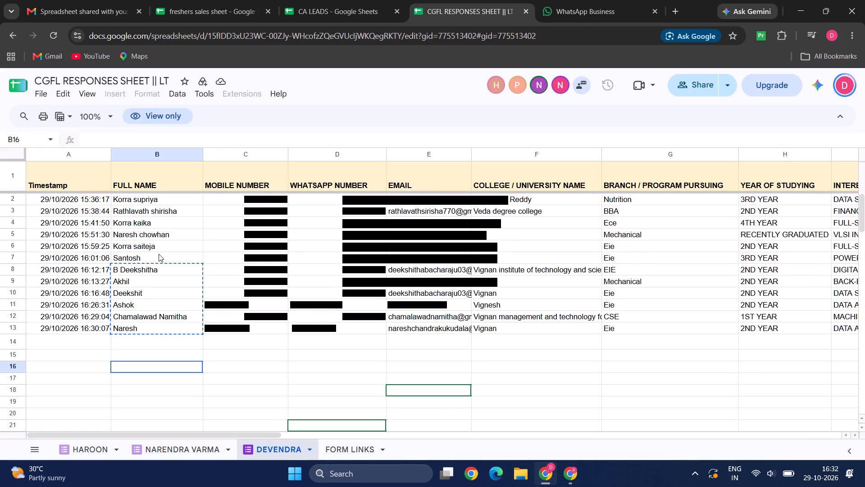
Return to the CA LEADS spreadsheet and select the whole of row 24 in its DEVENDRA sheet.
{"action": "left_click", "coordinate": [357, 4]}
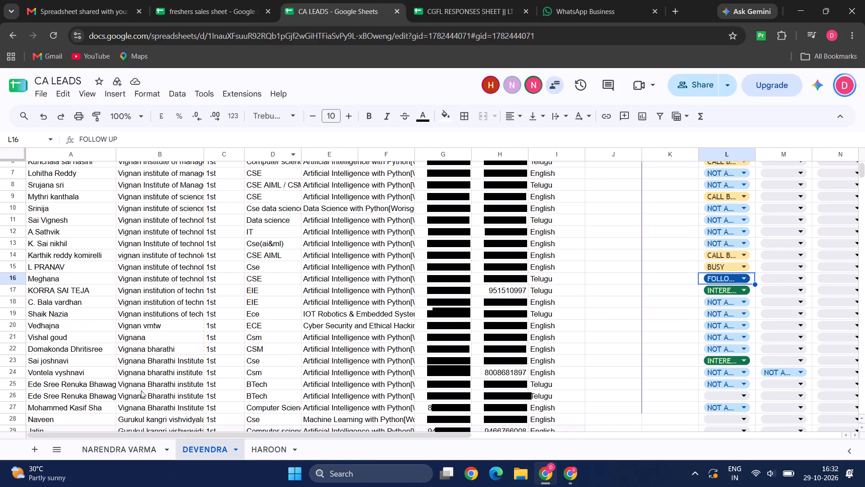
{"action": "scroll", "coordinate": [112, 340], "scroll_direction": "right", "scroll_amount": 1}
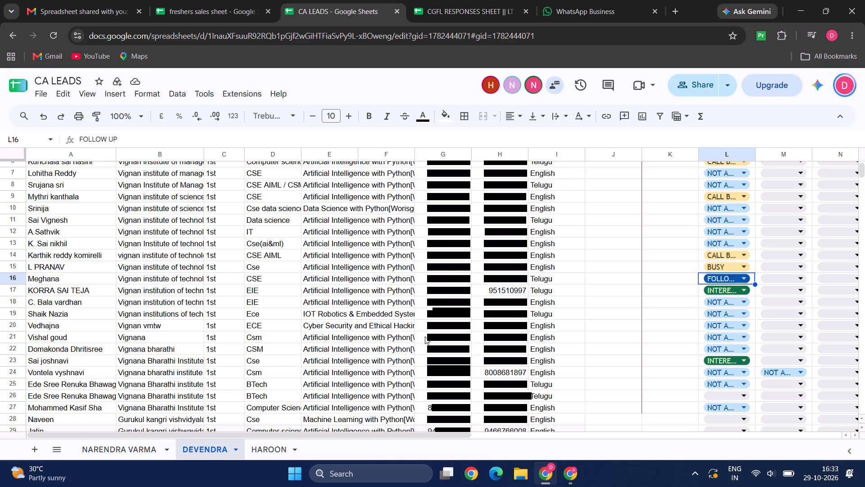
{"action": "left_click", "coordinate": [435, 366]}
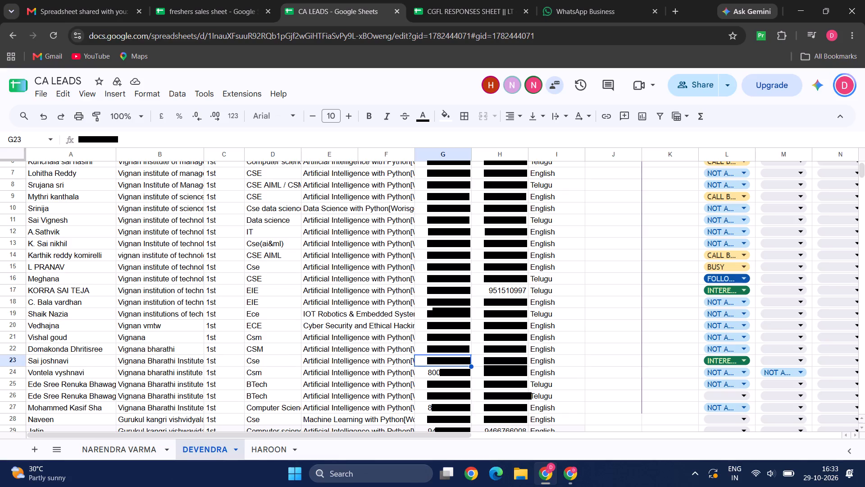
{"action": "left_click", "coordinate": [21, 369]}
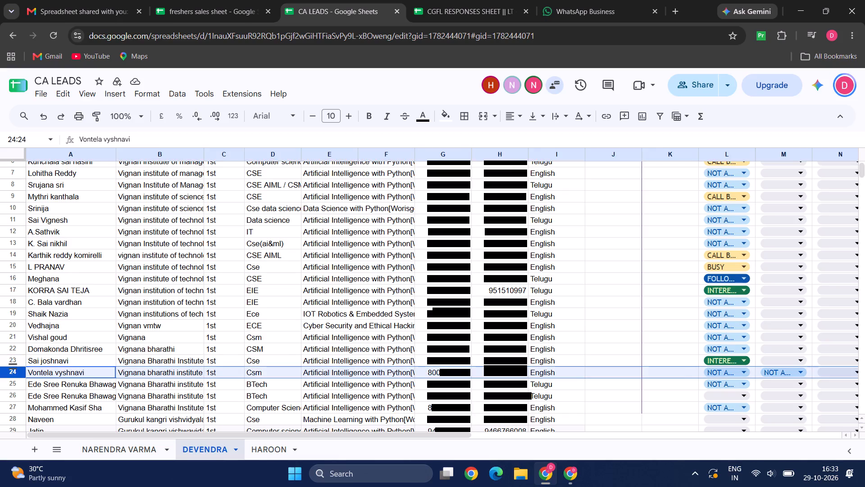
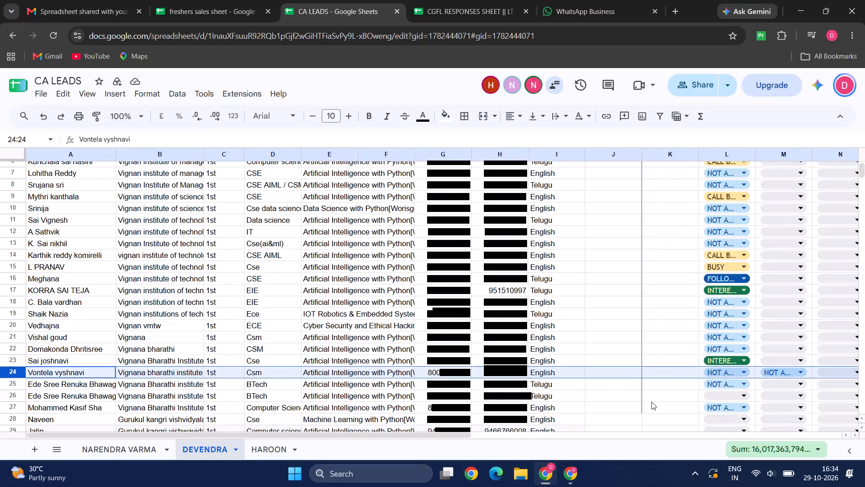
Set the first call status (column L) of the lead in row 24 to CALL BACK.
{"action": "left_click", "coordinate": [719, 373]}
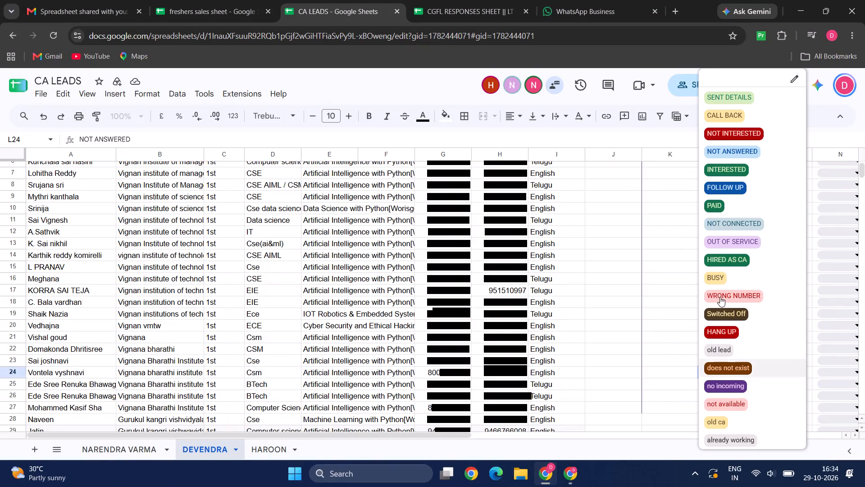
{"action": "left_click", "coordinate": [731, 113]}
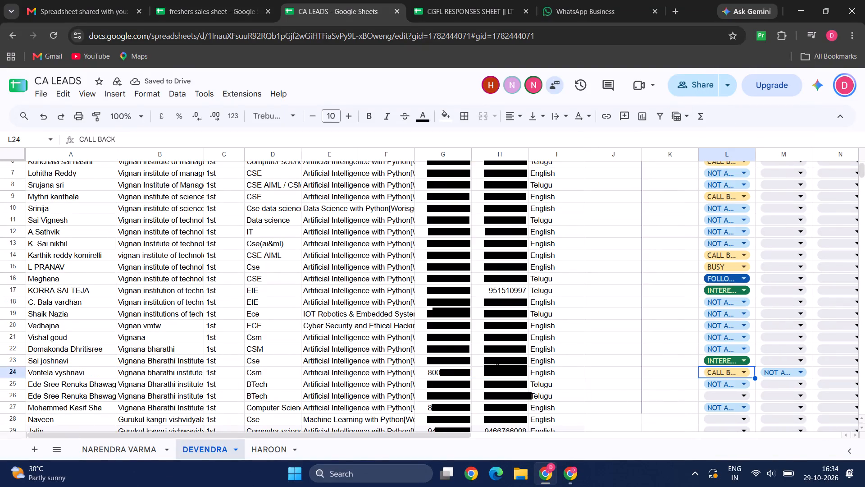
Select the whole of row 25 to review that lead's details.
{"action": "left_click", "coordinate": [556, 384]}
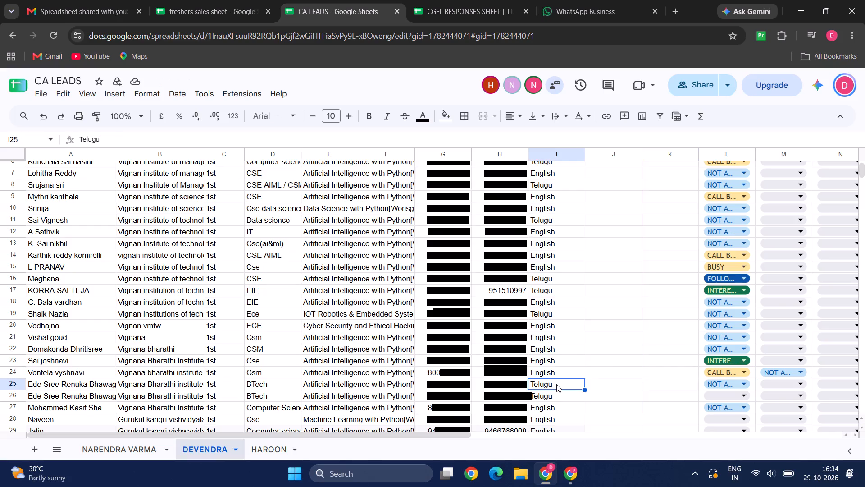
{"action": "left_click", "coordinate": [11, 387]}
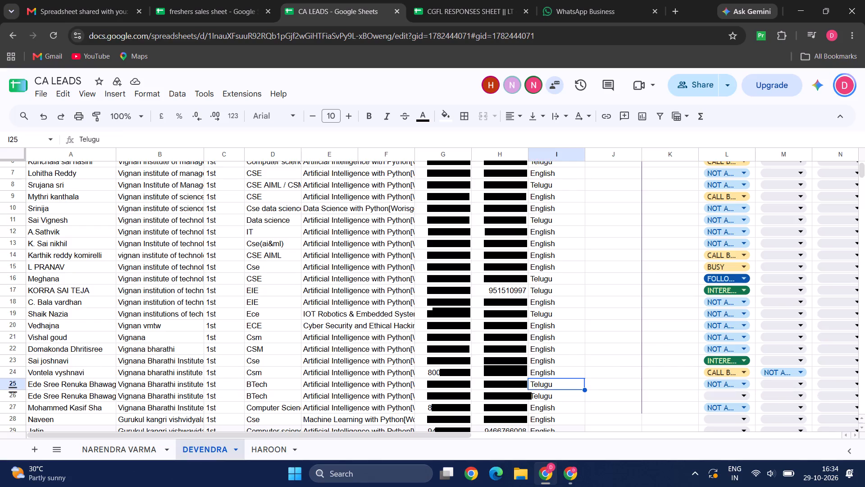
{"action": "left_click", "coordinate": [13, 382]}
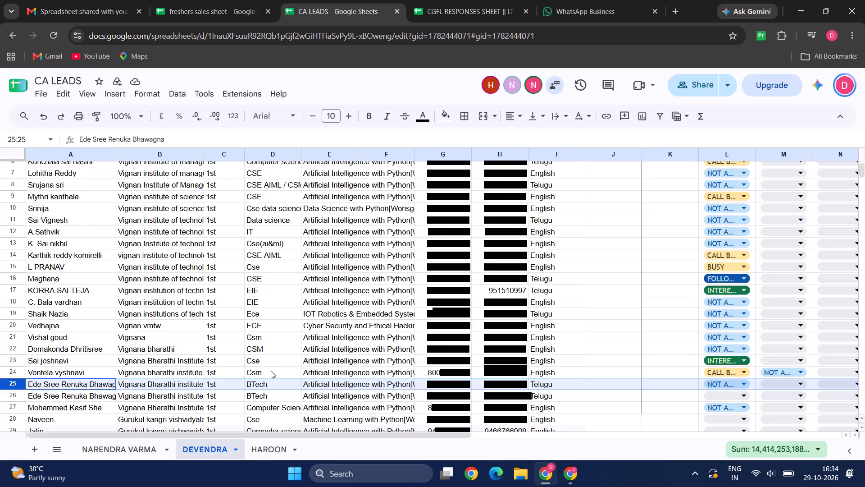
Go back to the follow-up lead in row 16 and highlight its whole row to review the details.
{"action": "scroll", "coordinate": [253, 345], "scroll_direction": "up", "scroll_amount": 1}
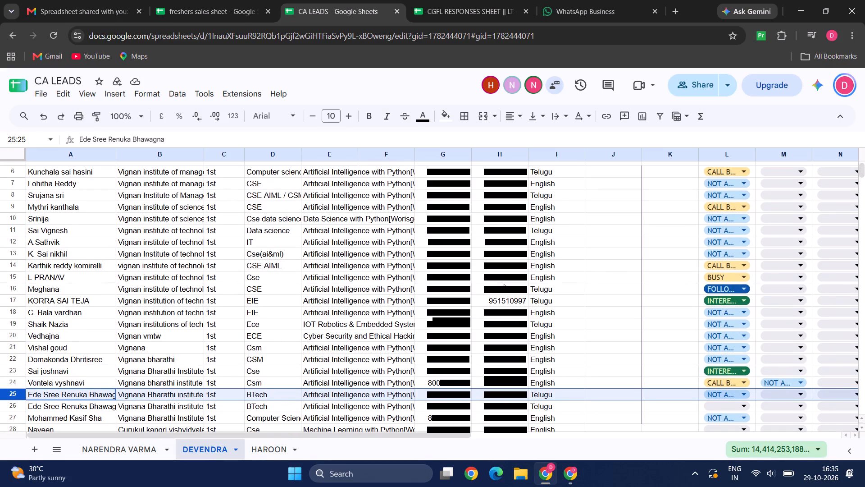
{"action": "left_click", "coordinate": [503, 287]}
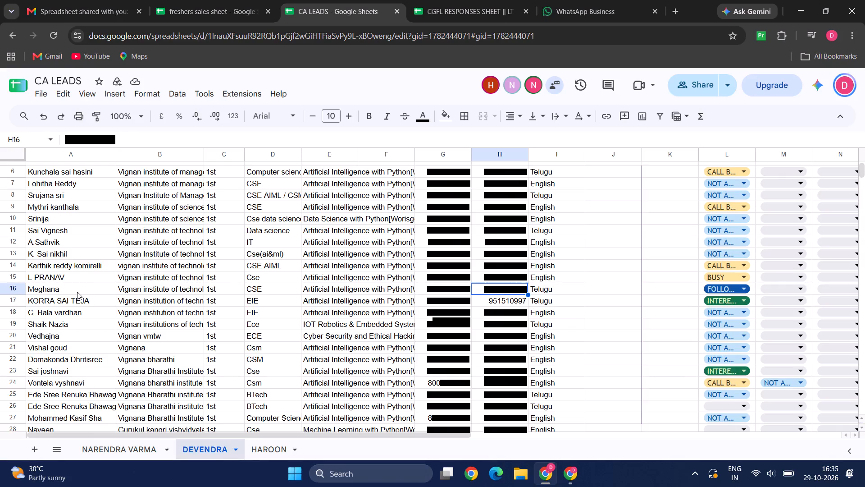
{"action": "left_click", "coordinate": [24, 290]}
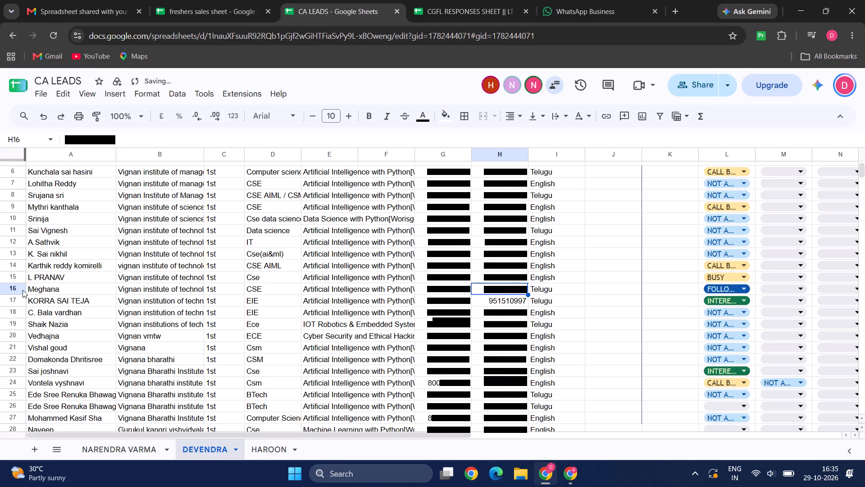
{"action": "left_click", "coordinate": [20, 290]}
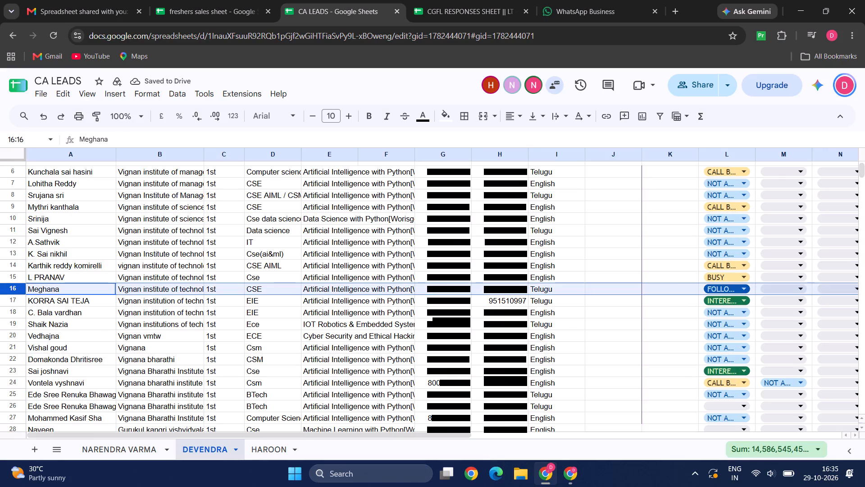
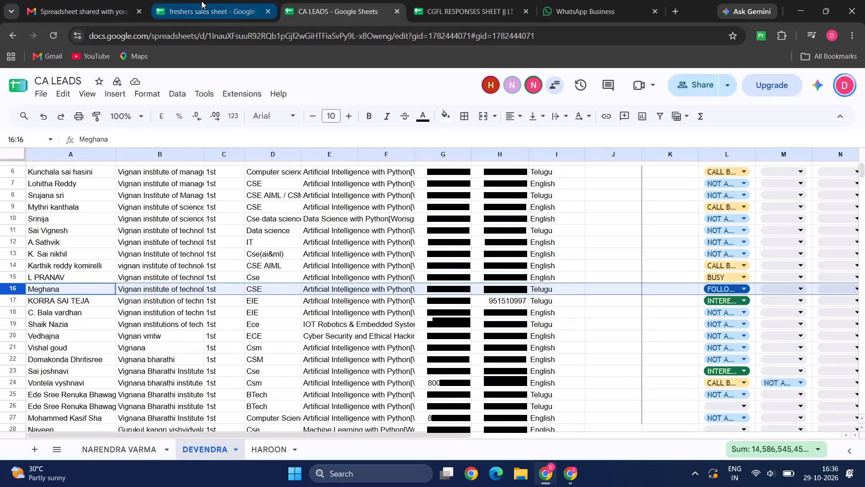
Look through the DEVENDRA lists in the freshers sales sheet, the CGFL responses sheet and the CA LEADS sheet.
{"action": "left_click", "coordinate": [195, 0]}
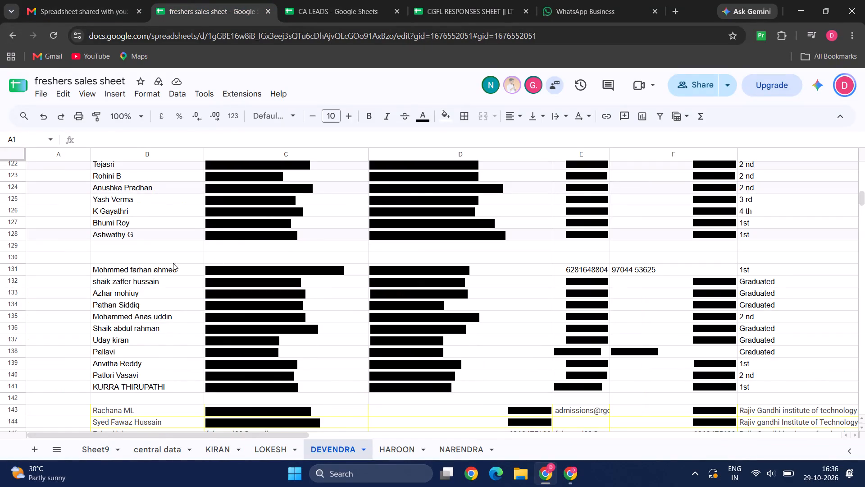
{"action": "scroll", "coordinate": [138, 257], "scroll_direction": "up", "scroll_amount": 3}
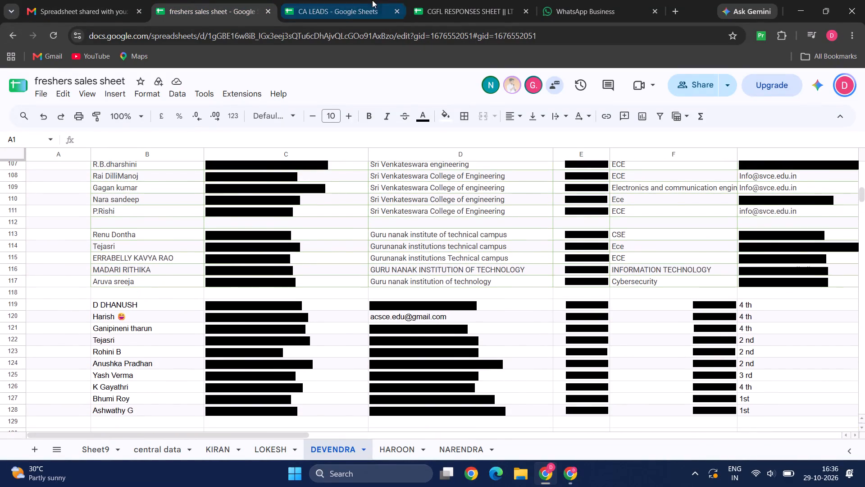
{"action": "left_click", "coordinate": [369, 1]}
{"action": "left_click", "coordinate": [485, 0]}
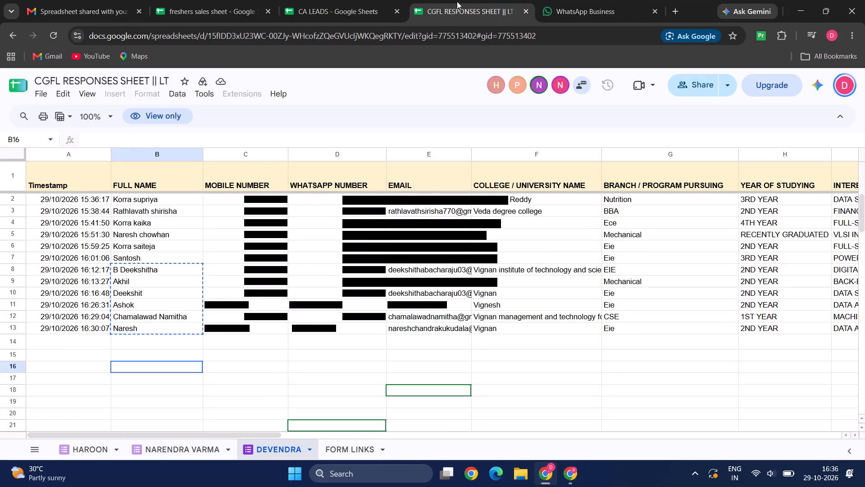
{"action": "left_click", "coordinate": [346, 0]}
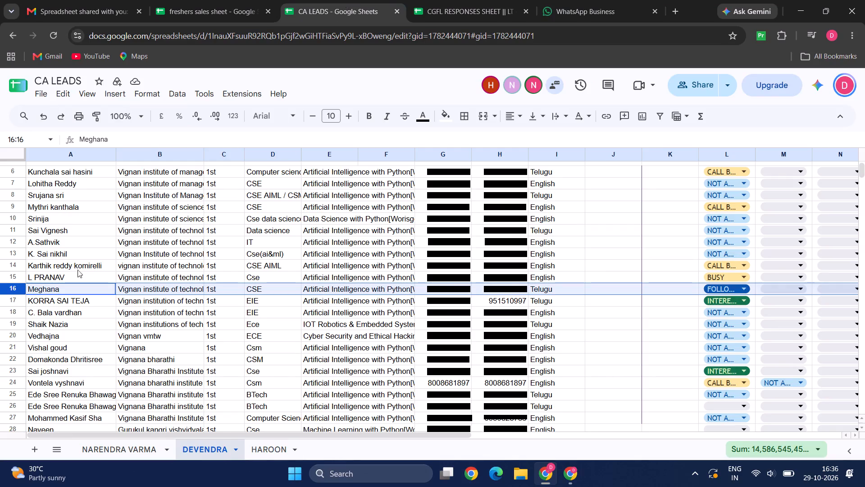
{"action": "scroll", "coordinate": [60, 239], "scroll_direction": "up", "scroll_amount": 1}
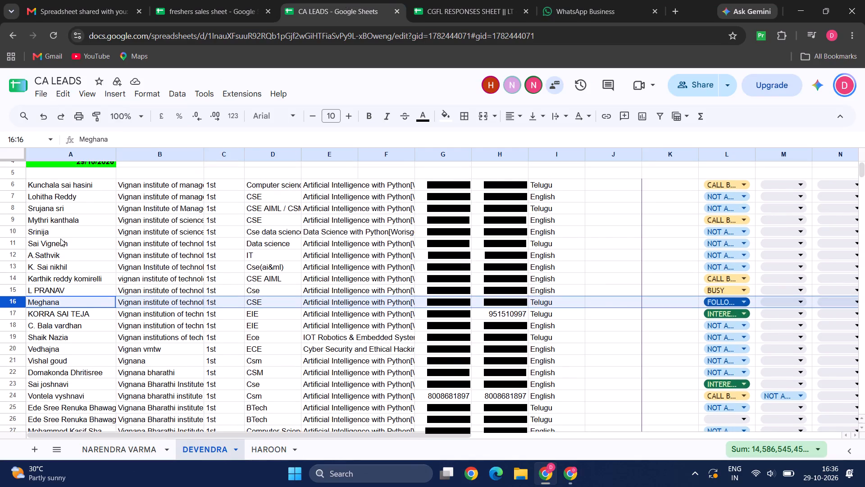
{"action": "scroll", "coordinate": [60, 239], "scroll_direction": "up", "scroll_amount": 1}
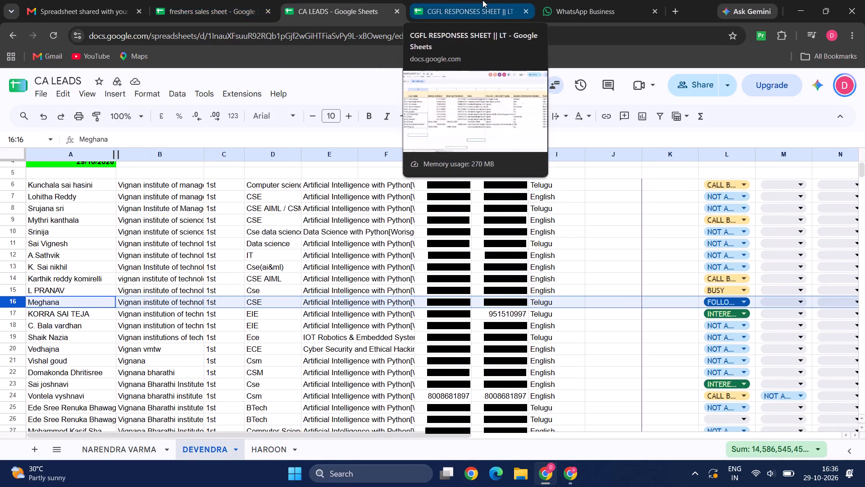
In the CGFL responses sheet, highlight the whole of row 6 and review its answers across to the referral code column.
{"action": "left_click", "coordinate": [483, 0]}
{"action": "left_click", "coordinate": [180, 327]}
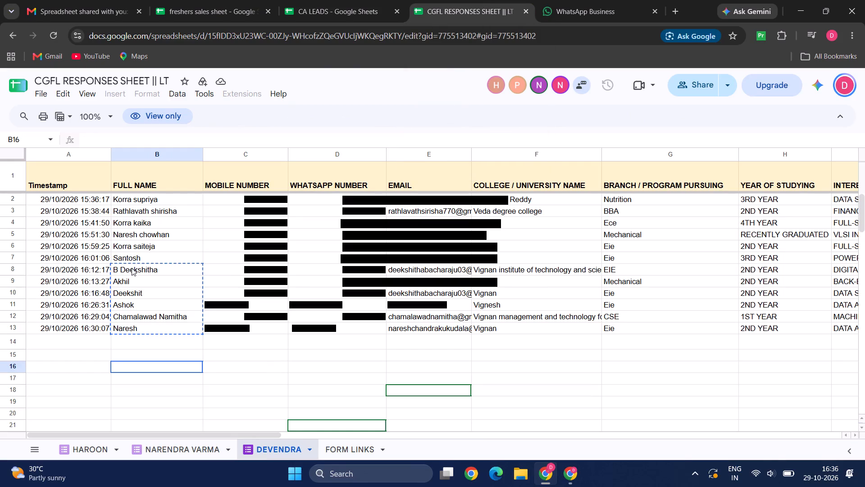
{"action": "left_click", "coordinate": [18, 243]}
{"action": "scroll", "coordinate": [239, 246], "scroll_direction": "left", "scroll_amount": 2}
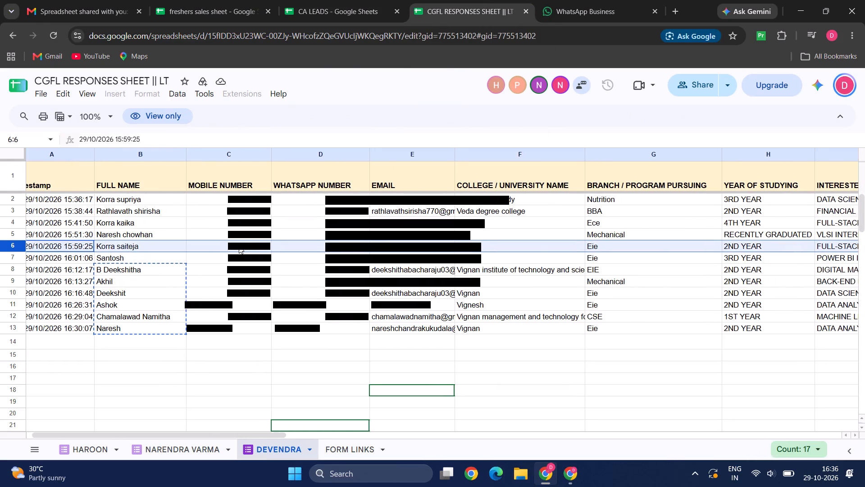
{"action": "scroll", "coordinate": [239, 246], "scroll_direction": "left", "scroll_amount": 5}
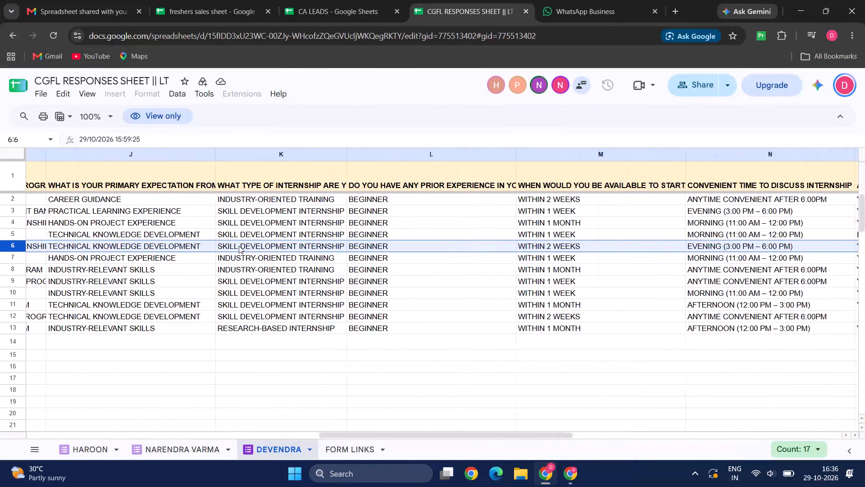
{"action": "scroll", "coordinate": [239, 246], "scroll_direction": "left", "scroll_amount": 3}
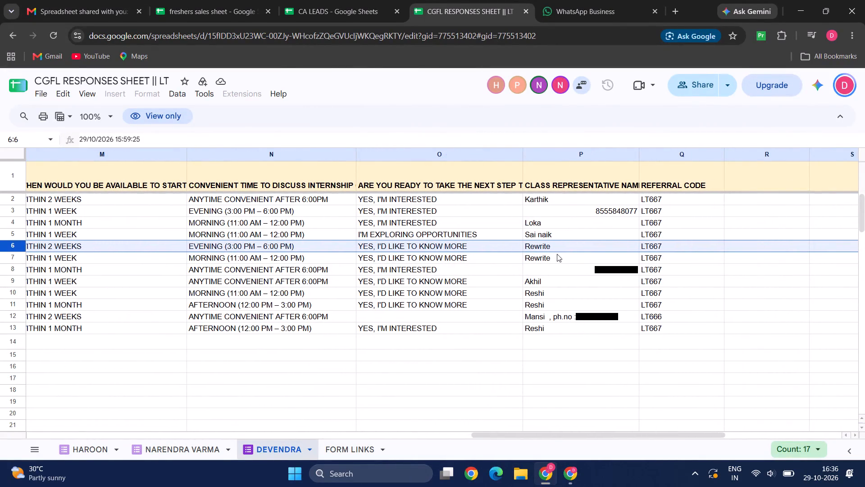
{"action": "scroll", "coordinate": [557, 254], "scroll_direction": "right", "scroll_amount": 6}
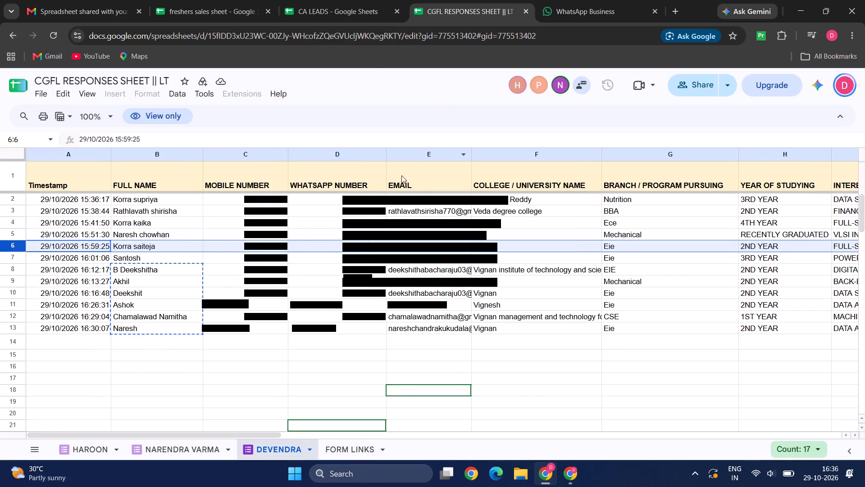
Return to the DEVENDRA list in the CA LEADS sheet.
{"action": "left_click", "coordinate": [378, 0]}
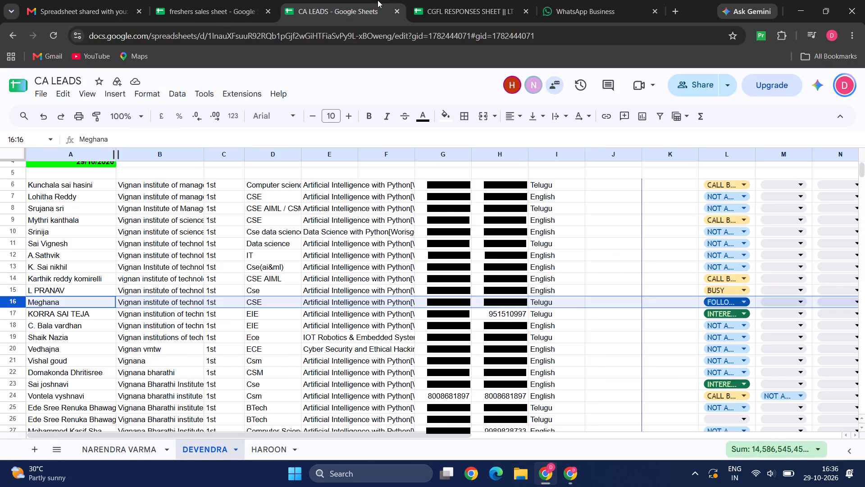
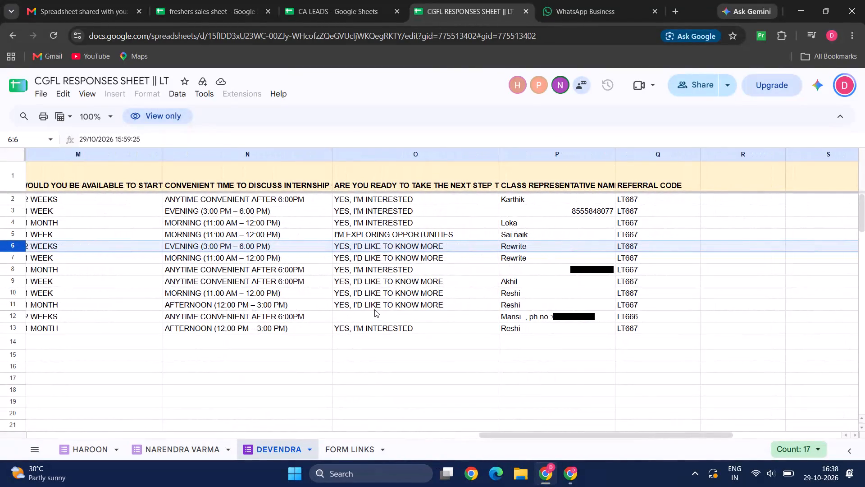
In the CGFL responses sheet, highlight the whole of row 12 and review its answers across to the referral code column.
{"action": "scroll", "coordinate": [374, 309], "scroll_direction": "right", "scroll_amount": 6}
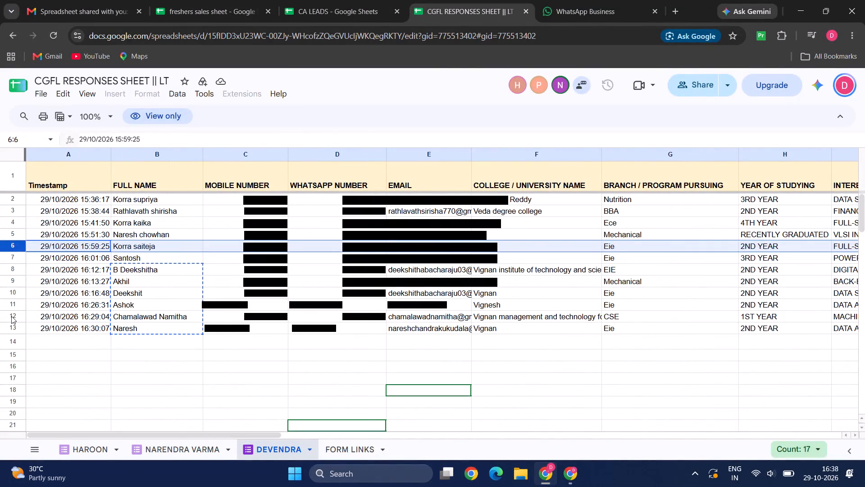
{"action": "left_click", "coordinate": [11, 316]}
{"action": "scroll", "coordinate": [11, 316], "scroll_direction": "left", "scroll_amount": 3}
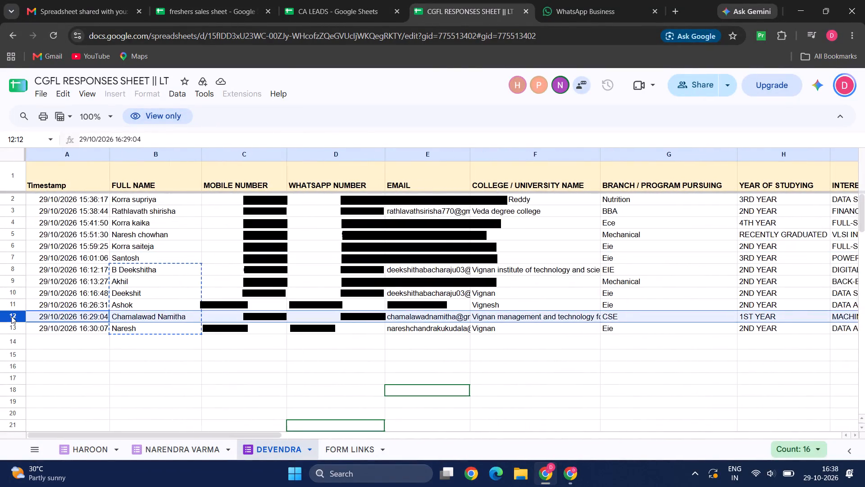
{"action": "scroll", "coordinate": [11, 316], "scroll_direction": "left", "scroll_amount": 9}
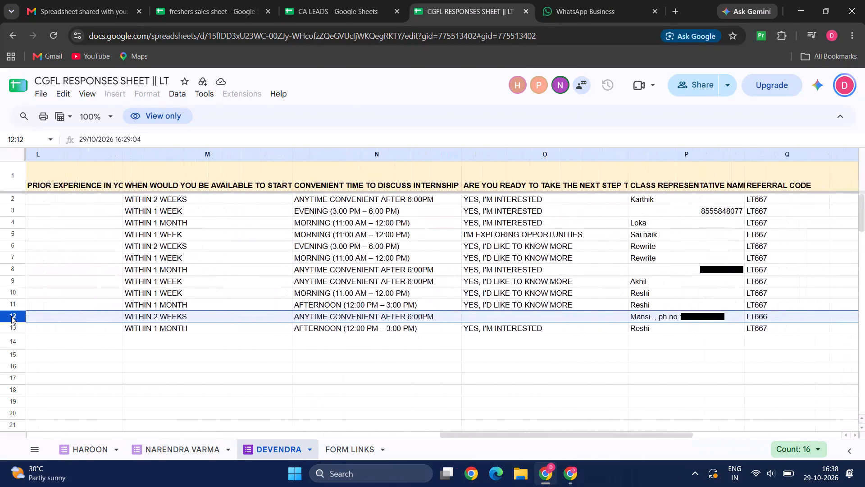
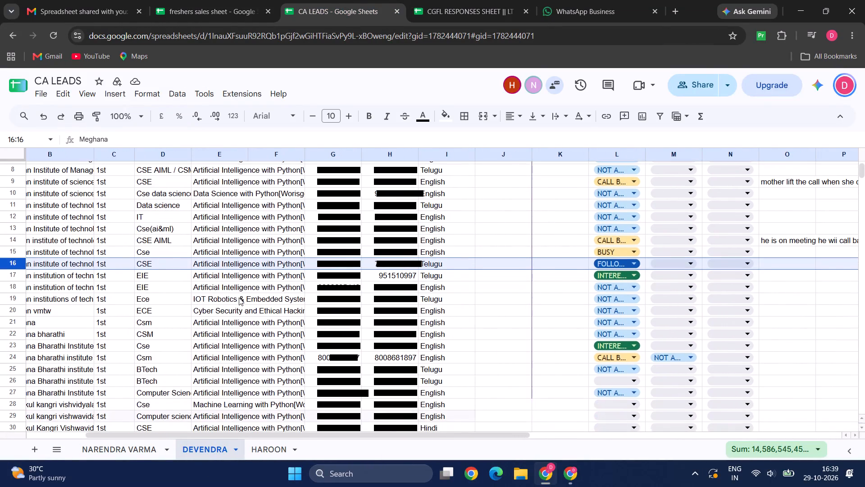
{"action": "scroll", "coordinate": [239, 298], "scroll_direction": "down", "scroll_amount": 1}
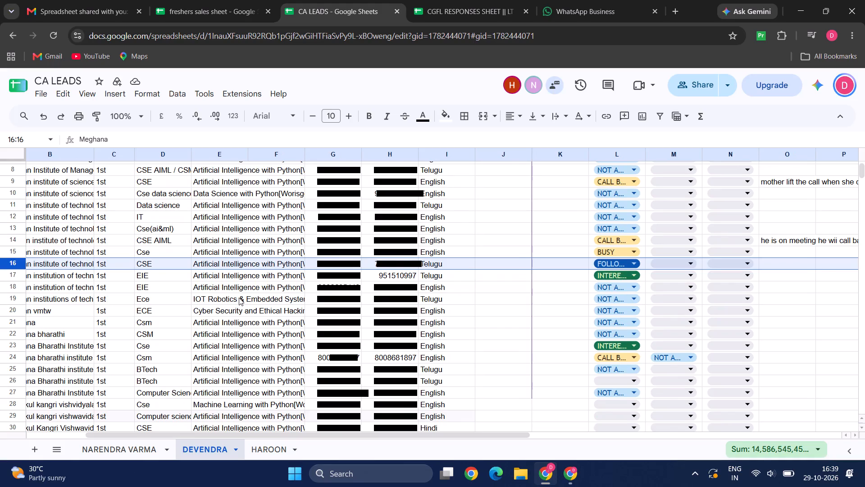
Look through the leads below row 16 in the DEVENDRA list, checking their colleges, courses and call statuses.
{"action": "scroll", "coordinate": [239, 298], "scroll_direction": "down", "scroll_amount": 1}
{"action": "scroll", "coordinate": [239, 298], "scroll_direction": "right", "scroll_amount": 4}
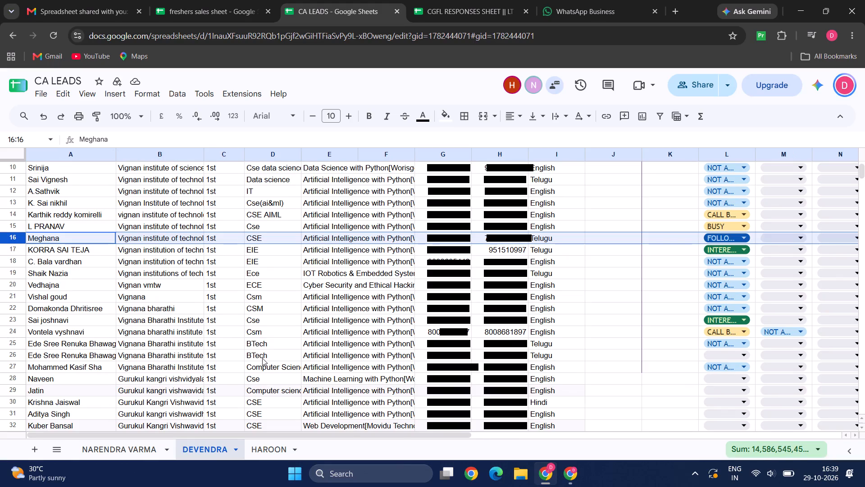
{"action": "scroll", "coordinate": [309, 374], "scroll_direction": "down", "scroll_amount": 2}
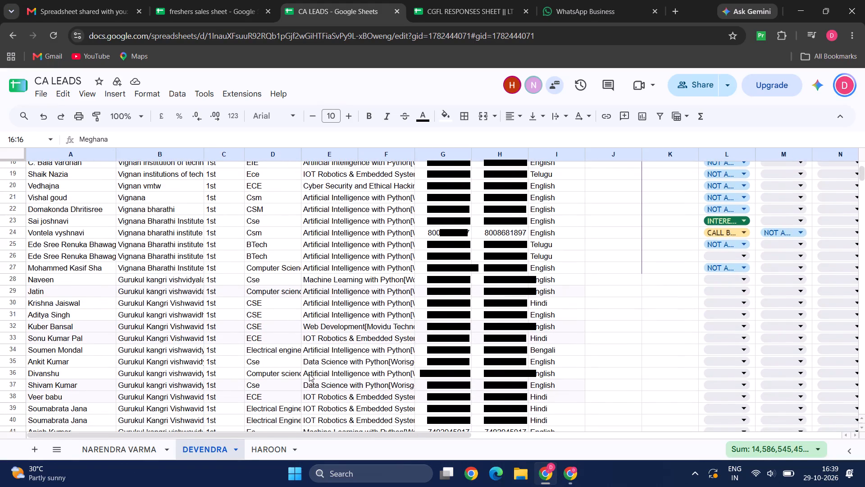
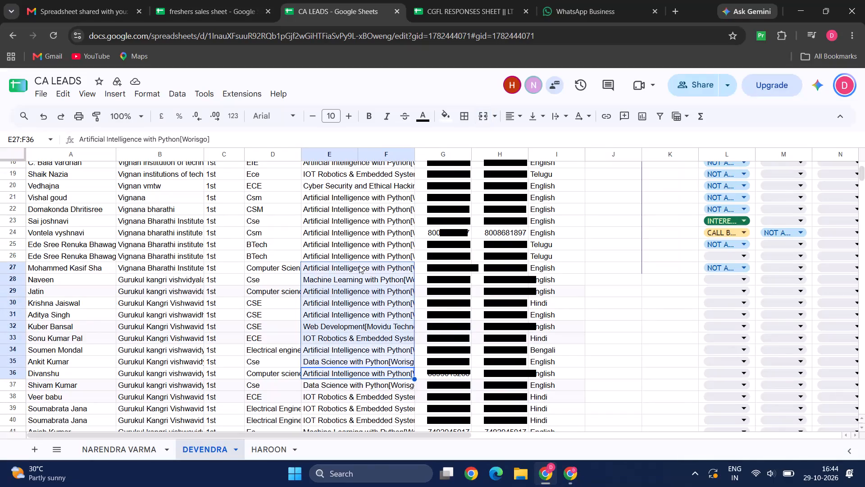
Reload the CGFL RESPONSES SHEET and compare each team member's responses, examining the DEVENDRA respondents' contact, college and internship preference columns.
{"action": "left_click", "coordinate": [494, 14]}
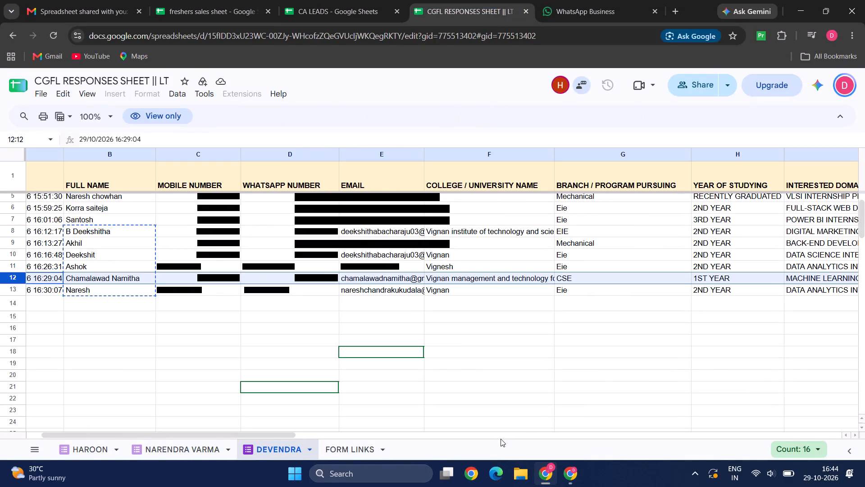
{"action": "left_click", "coordinate": [171, 448]}
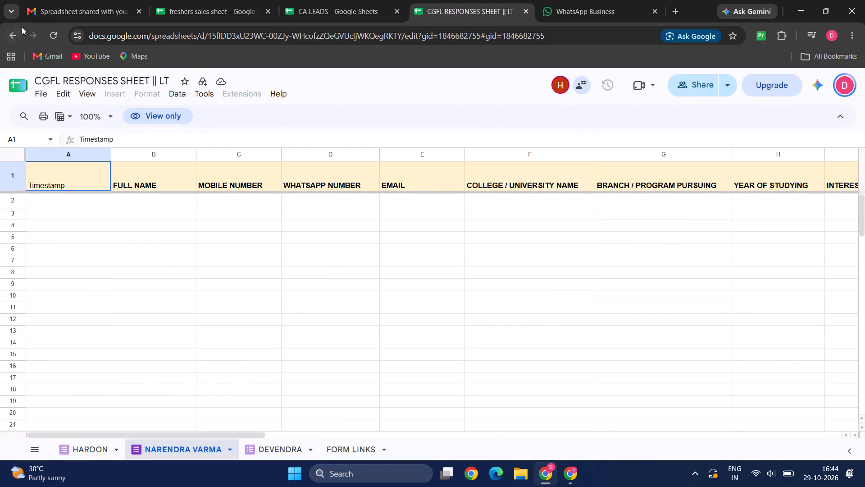
{"action": "left_click", "coordinate": [59, 38]}
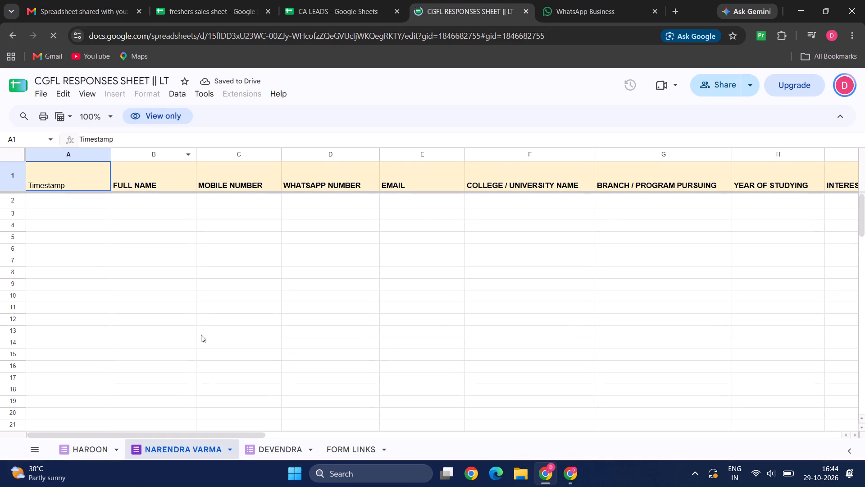
{"action": "left_click", "coordinate": [81, 450]}
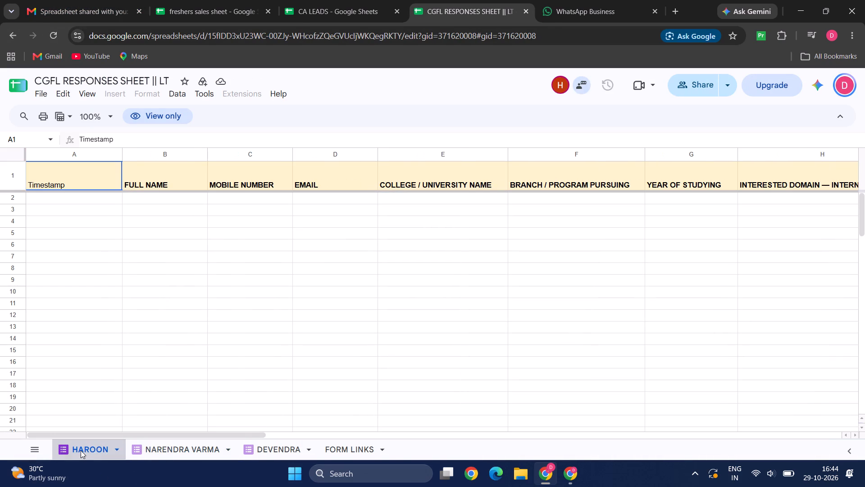
{"action": "left_click", "coordinate": [287, 453]}
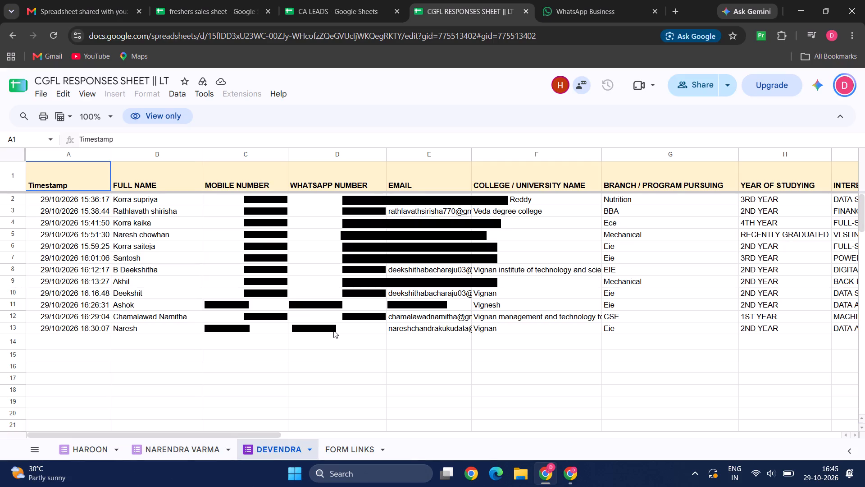
{"action": "scroll", "coordinate": [333, 330], "scroll_direction": "right", "scroll_amount": 7}
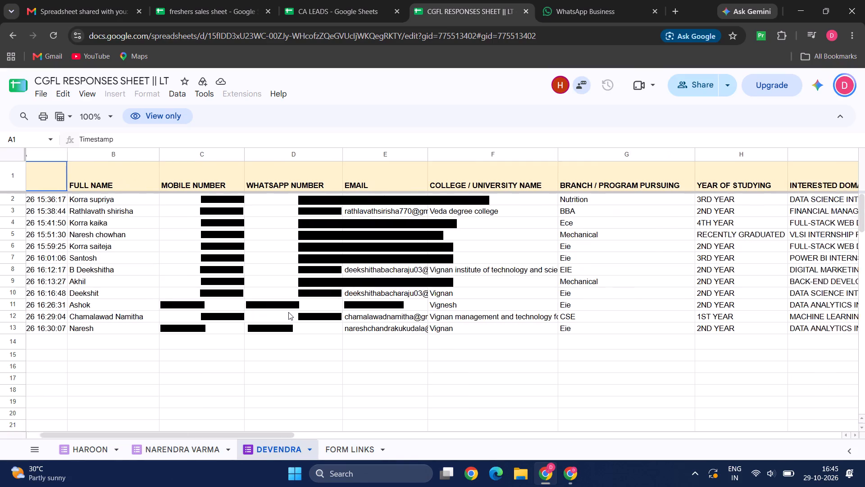
{"action": "scroll", "coordinate": [288, 312], "scroll_direction": "left", "scroll_amount": 2}
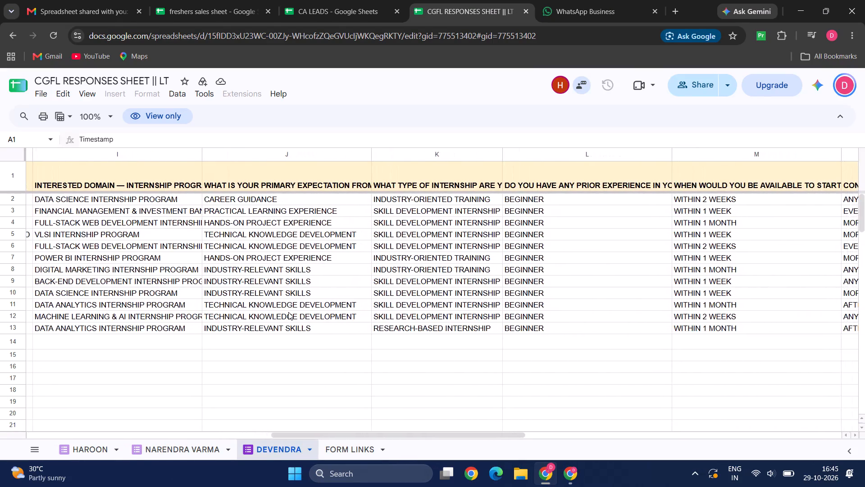
{"action": "scroll", "coordinate": [288, 312], "scroll_direction": "left", "scroll_amount": 3}
{"action": "scroll", "coordinate": [288, 312], "scroll_direction": "right", "scroll_amount": 11}
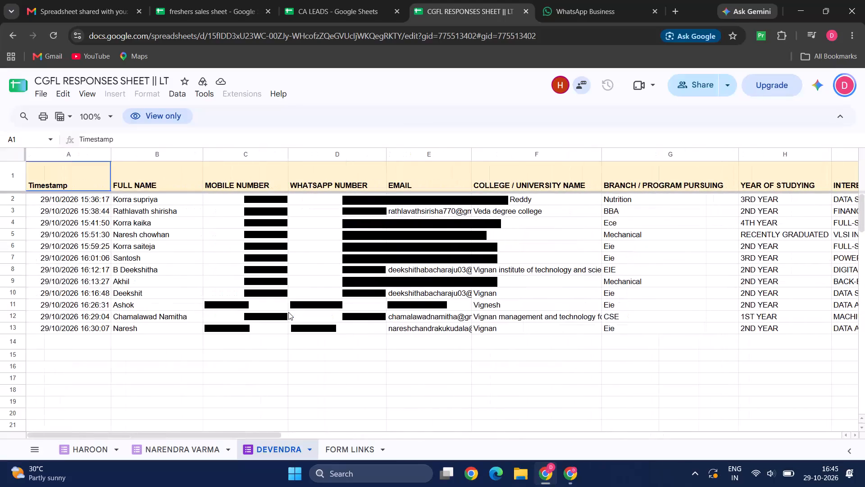
{"action": "scroll", "coordinate": [288, 312], "scroll_direction": "right", "scroll_amount": 6}
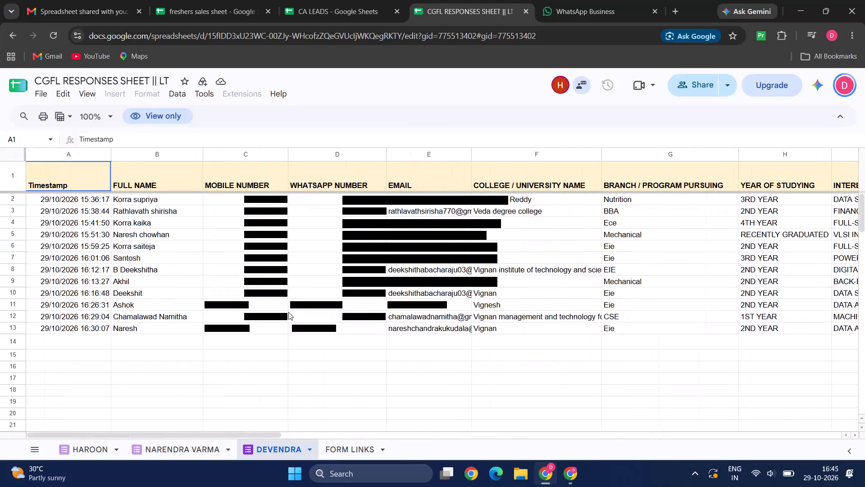
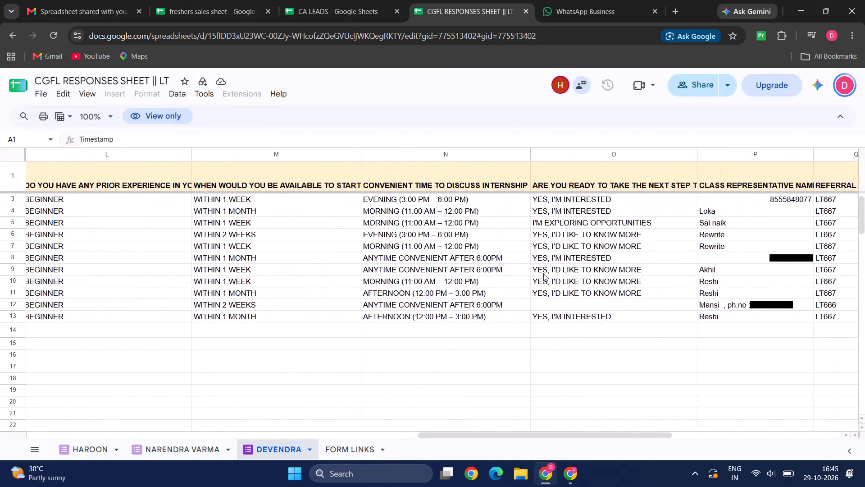
Return to the DEVENDRA sheet in CA LEADS, look through the leads without a call status, and select the whole of row 28.
{"action": "scroll", "coordinate": [543, 273], "scroll_direction": "left", "scroll_amount": 1}
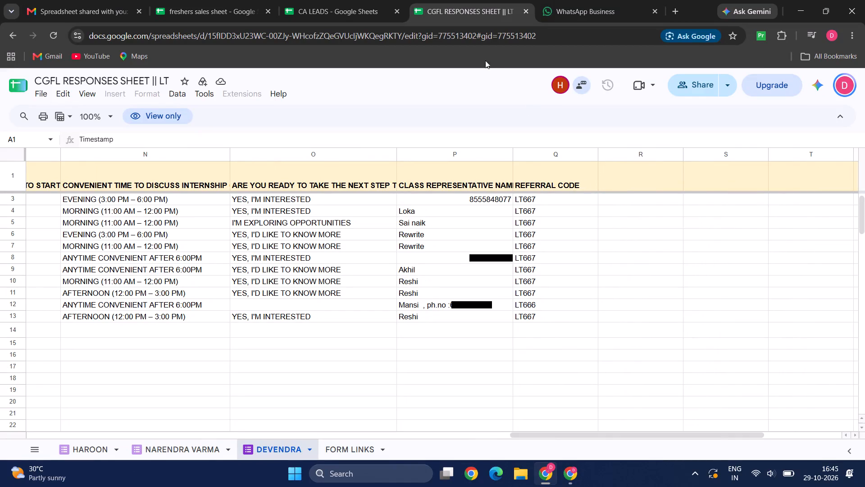
{"action": "left_click", "coordinate": [337, 15]}
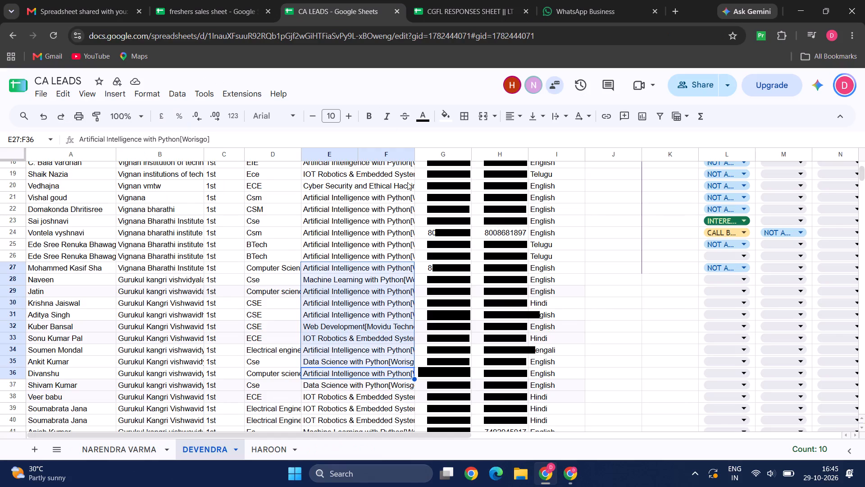
{"action": "left_click", "coordinate": [419, 311]}
{"action": "scroll", "coordinate": [419, 311], "scroll_direction": "down", "scroll_amount": 1}
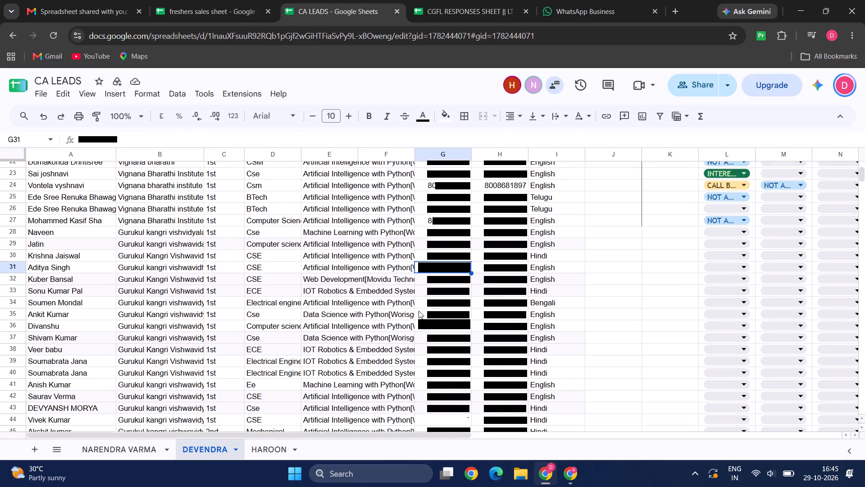
{"action": "scroll", "coordinate": [419, 311], "scroll_direction": "down", "scroll_amount": 1}
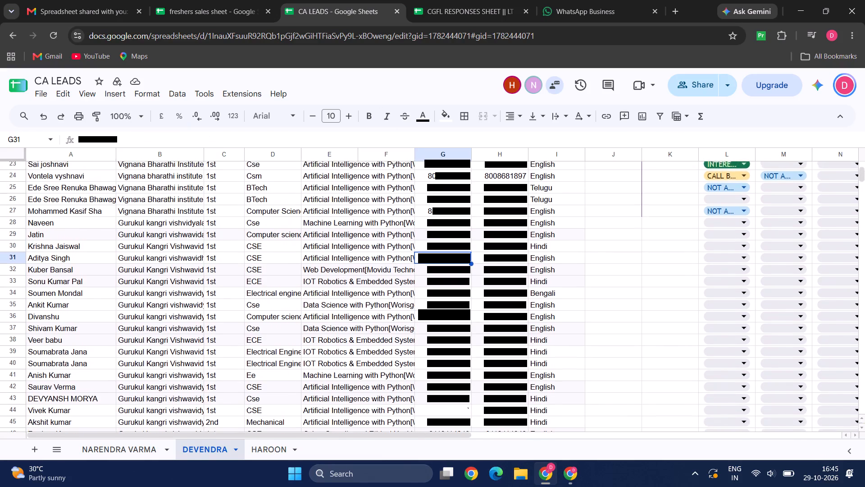
{"action": "scroll", "coordinate": [419, 311], "scroll_direction": "down", "scroll_amount": 1}
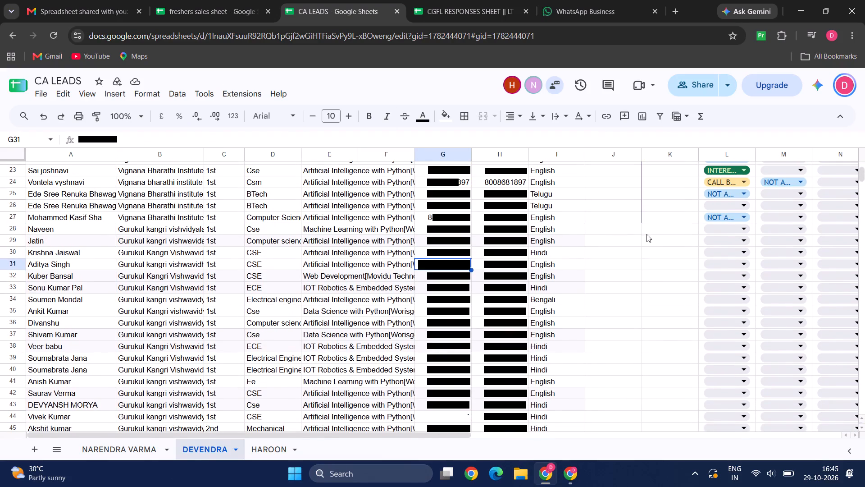
{"action": "left_click", "coordinate": [655, 235]}
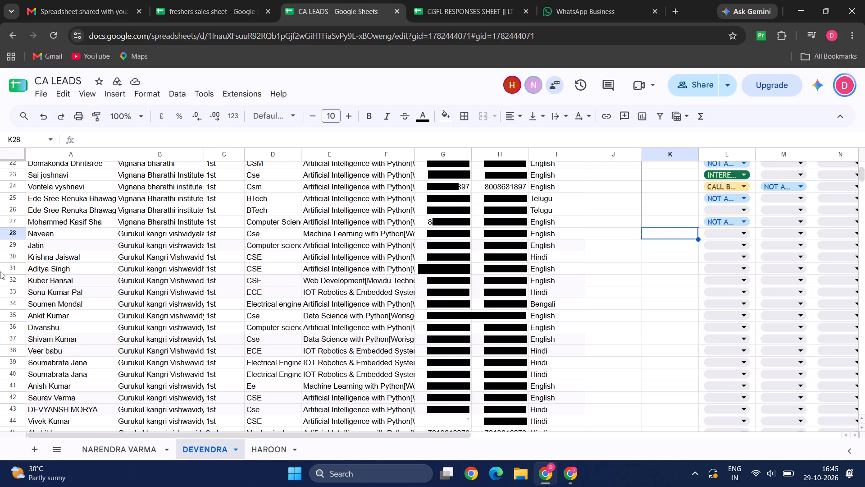
{"action": "left_click", "coordinate": [12, 233]}
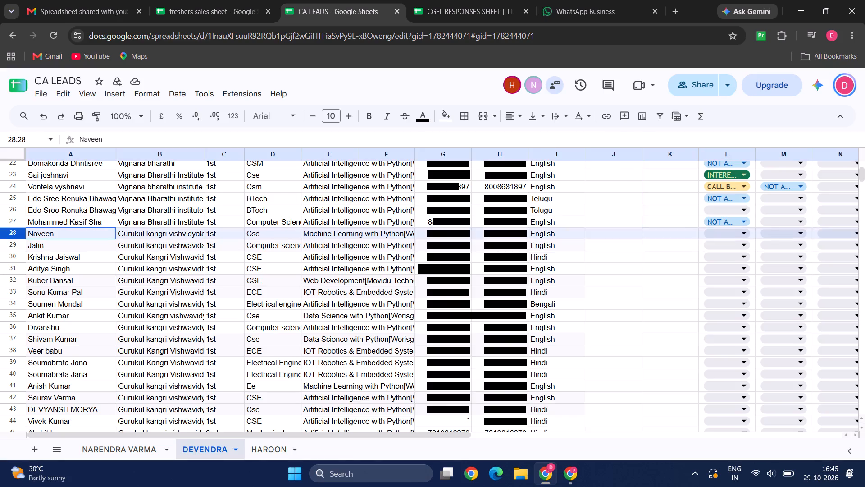
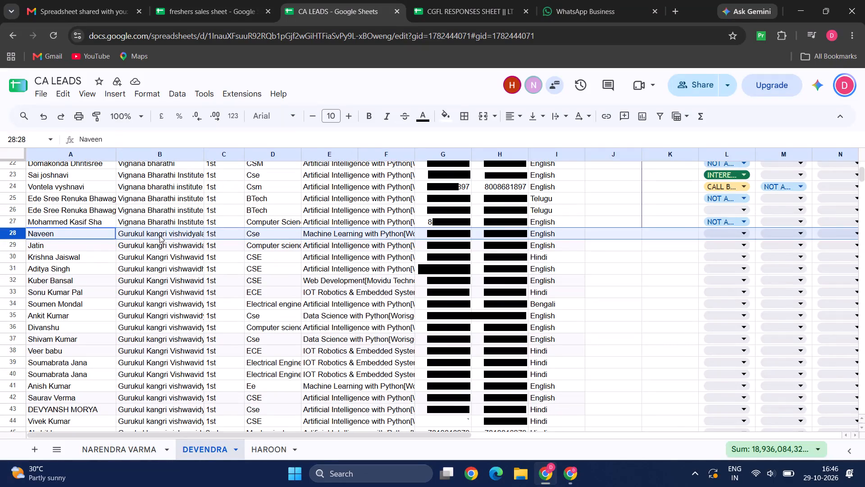
Check the college entry of the lead in row 28 and select the whole row again.
{"action": "left_click", "coordinate": [159, 235]}
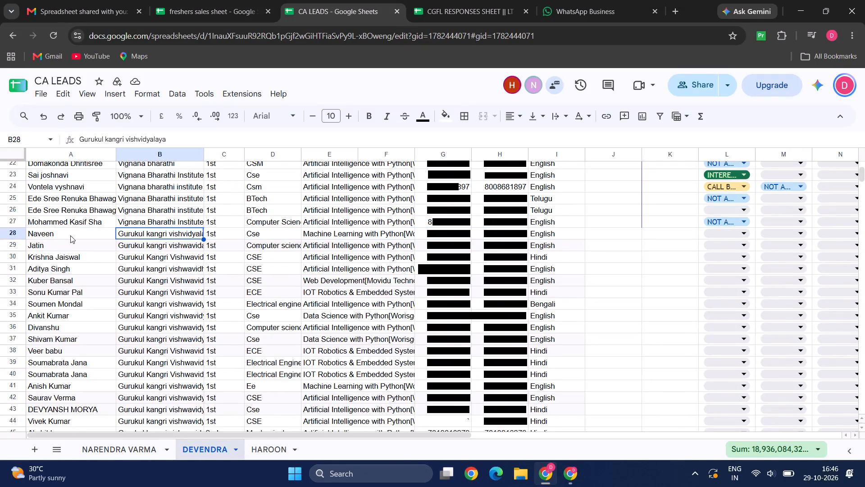
{"action": "left_click", "coordinate": [15, 233]}
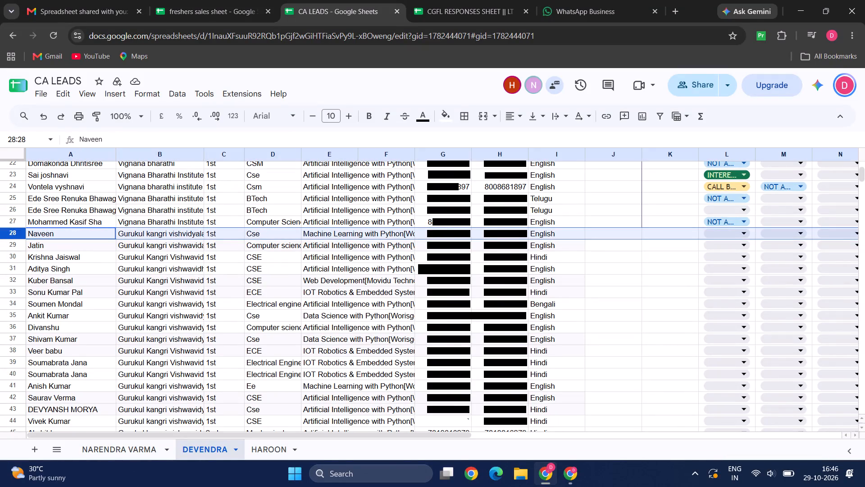
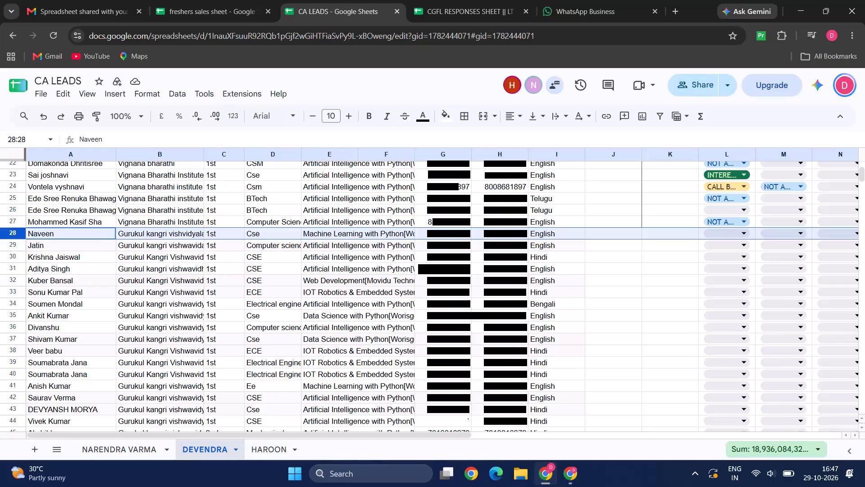
Select the whole of row 29 to move on to the next lead in the DEVENDRA sheet.
{"action": "left_click", "coordinate": [13, 245]}
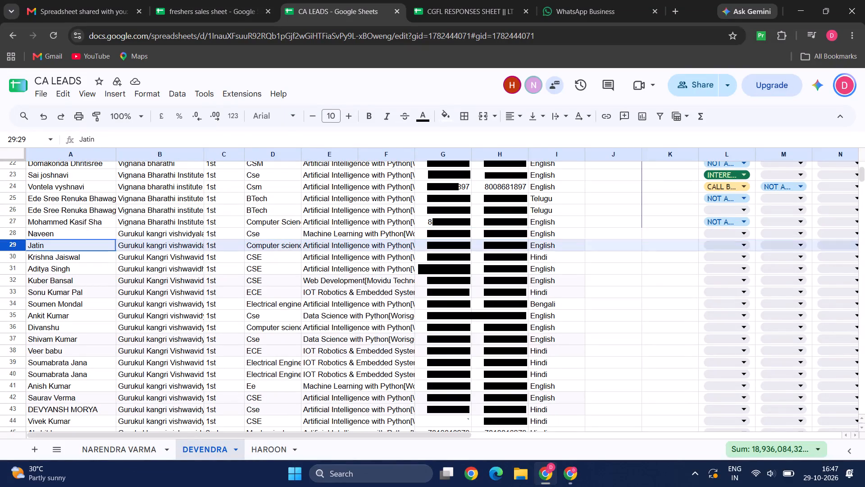
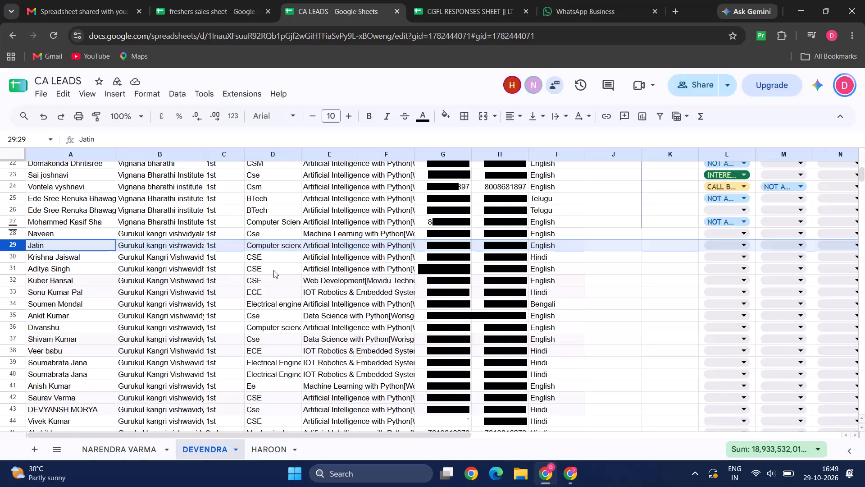
Set the first call status in column L for the row 29 lead to NOT INTERESTED.
{"action": "scroll", "coordinate": [581, 248], "scroll_direction": "left", "scroll_amount": 2}
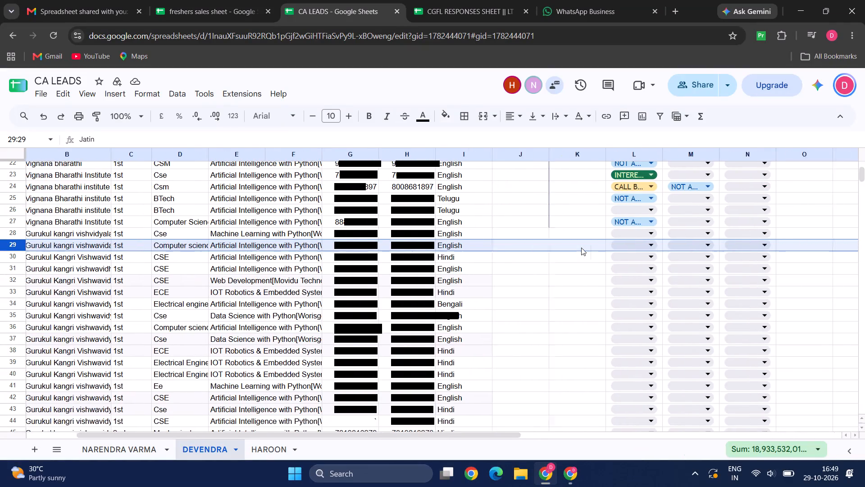
{"action": "scroll", "coordinate": [581, 248], "scroll_direction": "left", "scroll_amount": 1}
{"action": "left_click", "coordinate": [589, 247]}
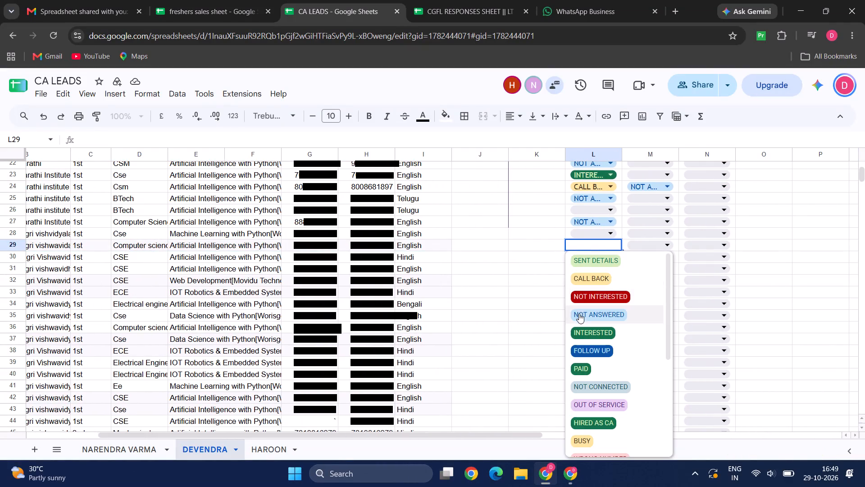
{"action": "left_click", "coordinate": [601, 291]}
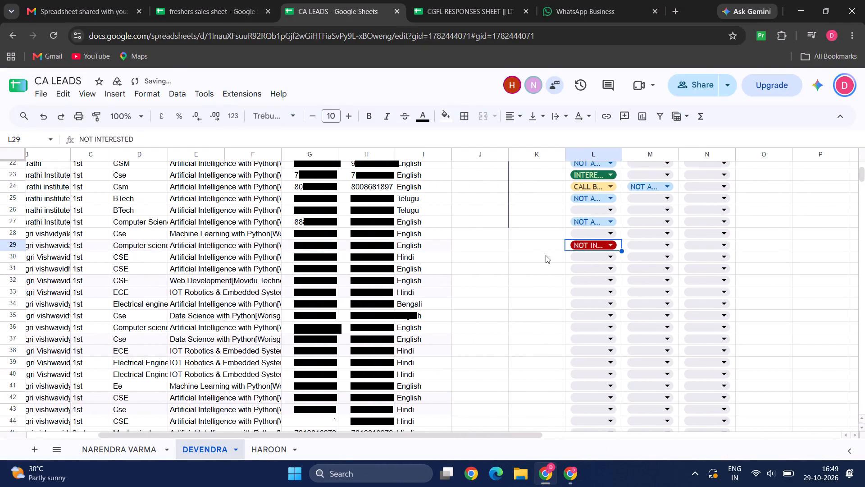
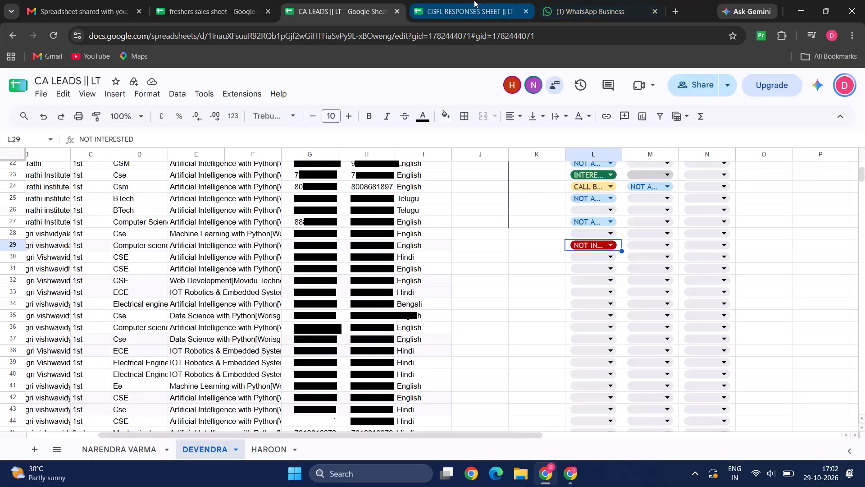
Switch to the CGFL RESPONSES SHEET and review the form responses on the DEVENDRA sheet across their columns.
{"action": "left_click", "coordinate": [474, 0]}
{"action": "scroll", "coordinate": [243, 300], "scroll_direction": "right", "scroll_amount": 4}
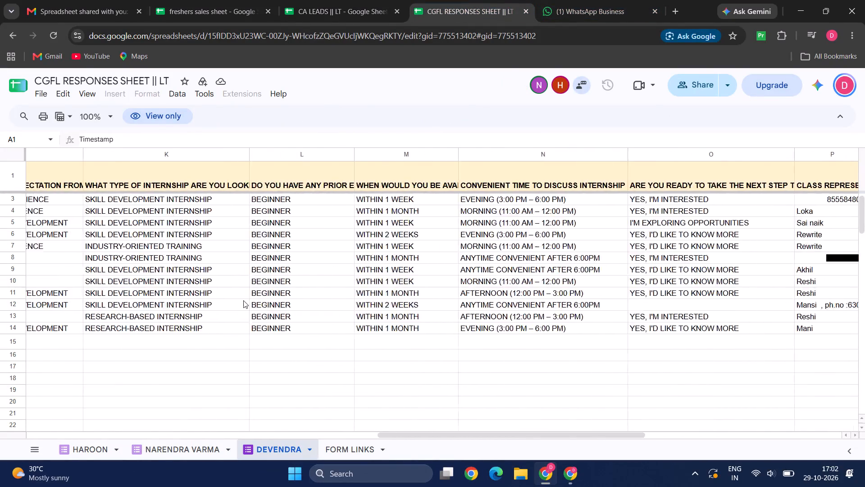
{"action": "scroll", "coordinate": [243, 300], "scroll_direction": "right", "scroll_amount": 6}
{"action": "scroll", "coordinate": [243, 300], "scroll_direction": "up", "scroll_amount": 2}
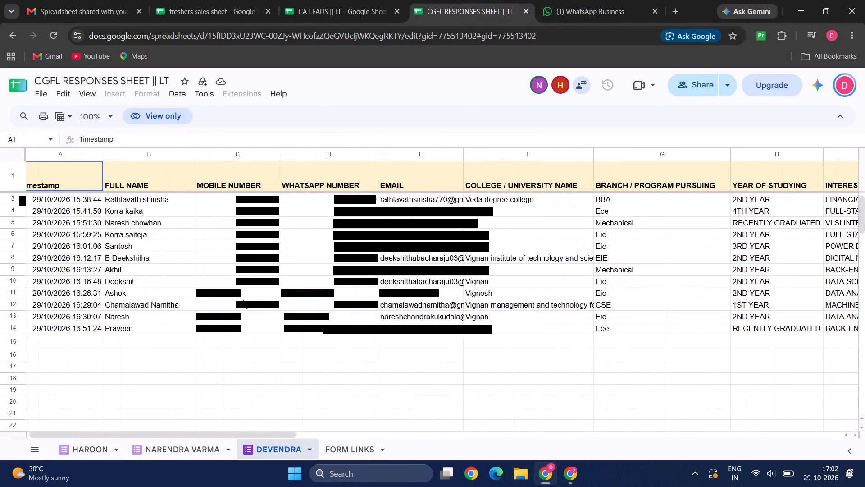
{"action": "scroll", "coordinate": [243, 300], "scroll_direction": "right", "scroll_amount": 3}
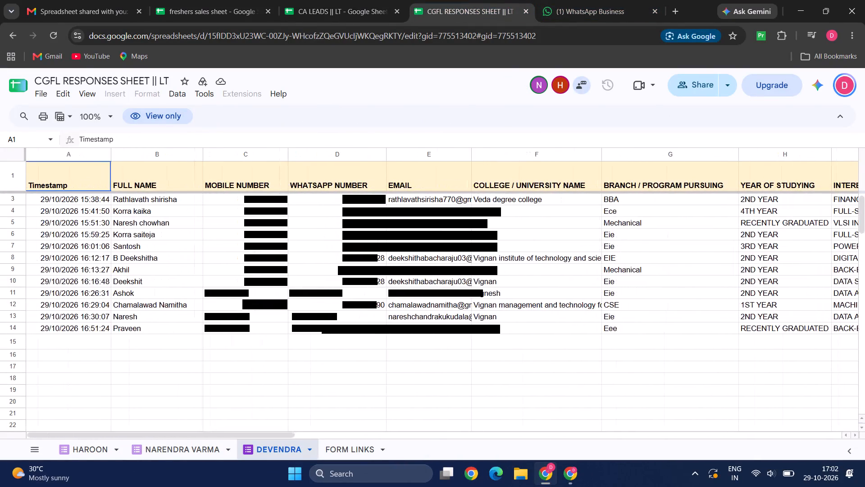
{"action": "scroll", "coordinate": [243, 300], "scroll_direction": "left", "scroll_amount": 3}
{"action": "scroll", "coordinate": [243, 300], "scroll_direction": "right", "scroll_amount": 4}
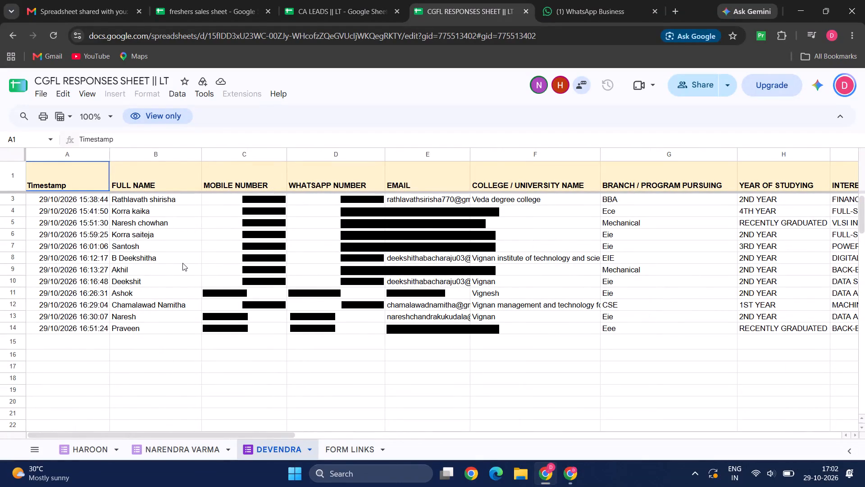
{"action": "scroll", "coordinate": [182, 263], "scroll_direction": "up", "scroll_amount": 4}
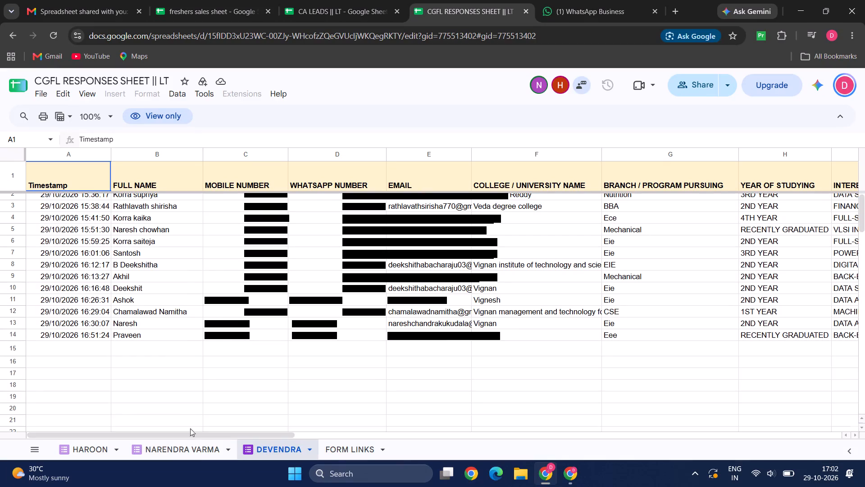
{"action": "left_click", "coordinate": [193, 446]}
{"action": "left_click", "coordinate": [104, 443]}
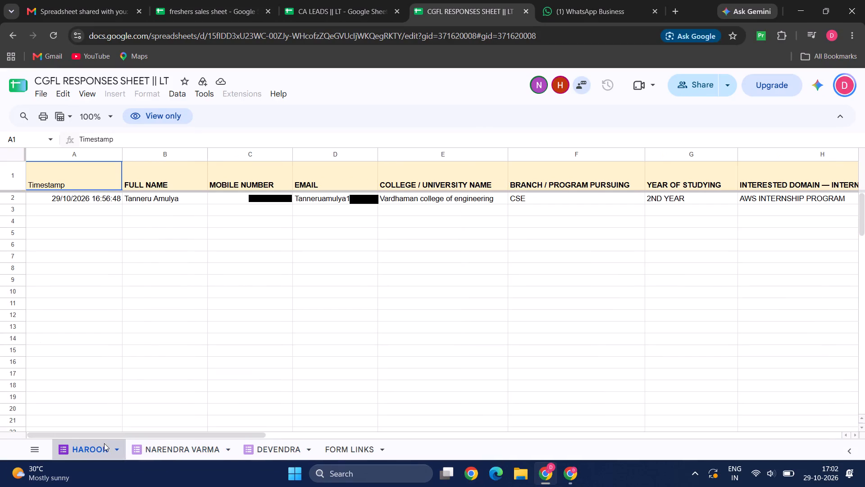
{"action": "scroll", "coordinate": [214, 281], "scroll_direction": "up", "scroll_amount": 1}
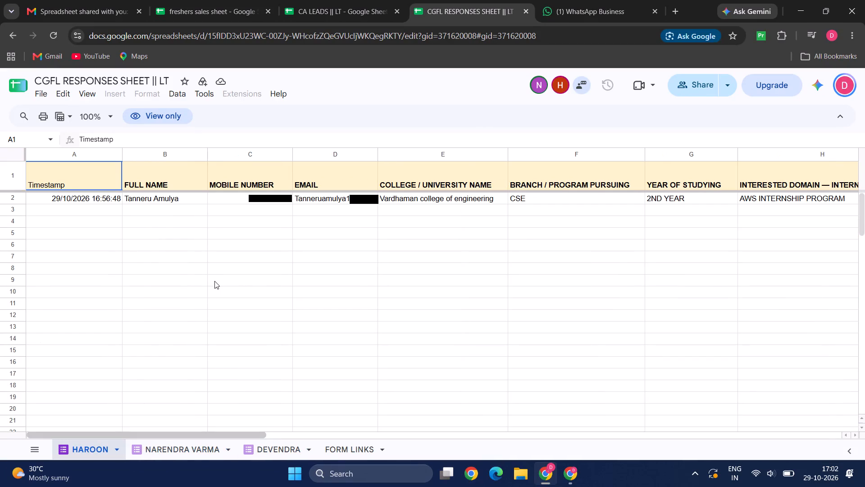
{"action": "scroll", "coordinate": [214, 281], "scroll_direction": "left", "scroll_amount": 2}
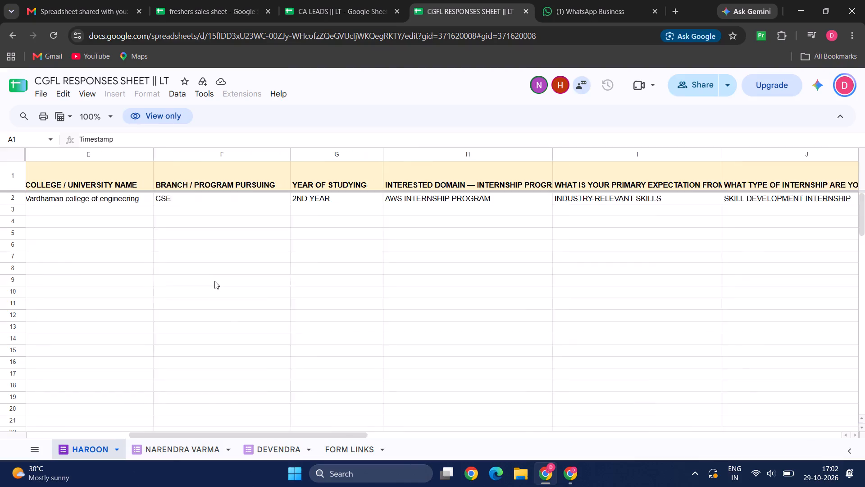
{"action": "scroll", "coordinate": [214, 281], "scroll_direction": "left", "scroll_amount": 11}
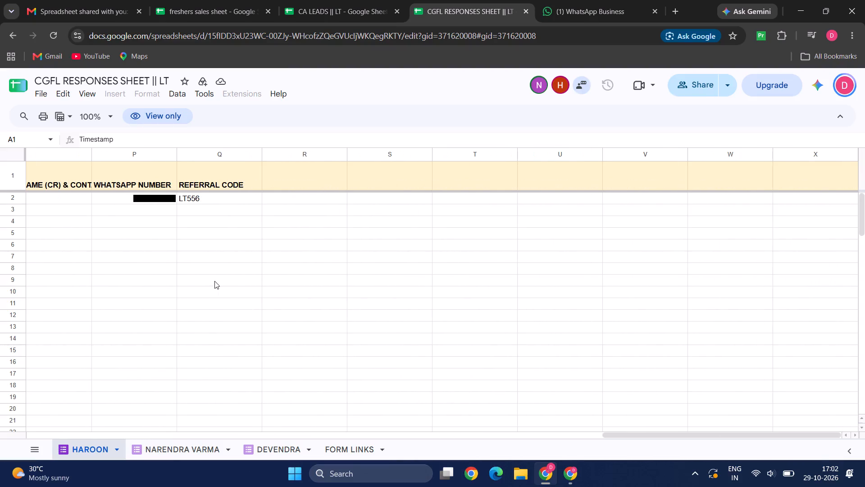
{"action": "scroll", "coordinate": [214, 281], "scroll_direction": "right", "scroll_amount": 8}
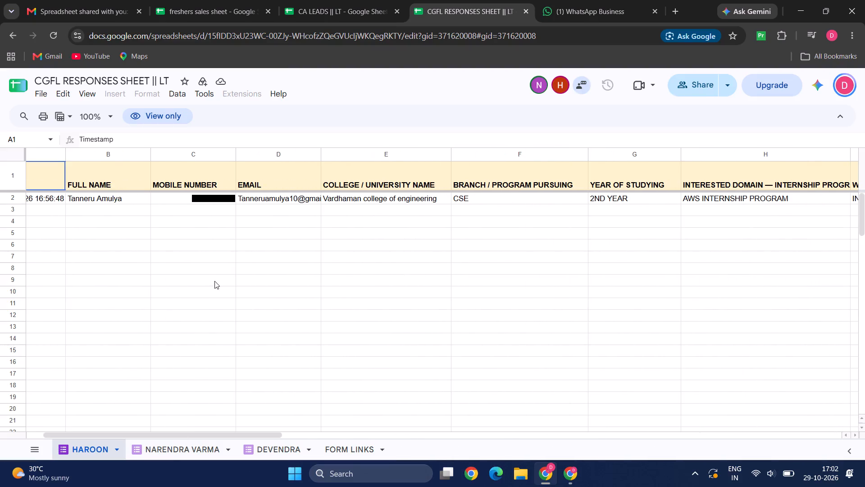
Return to the CA LEADS sheet and enter the remark "currently working in another company" in column O for the row 29 lead.
{"action": "left_click", "coordinate": [353, 3]}
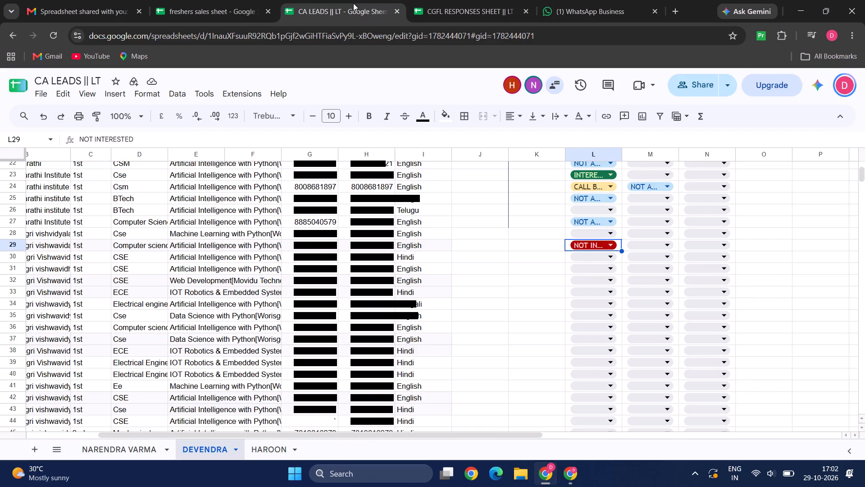
{"action": "scroll", "coordinate": [227, 237], "scroll_direction": "right", "scroll_amount": 4}
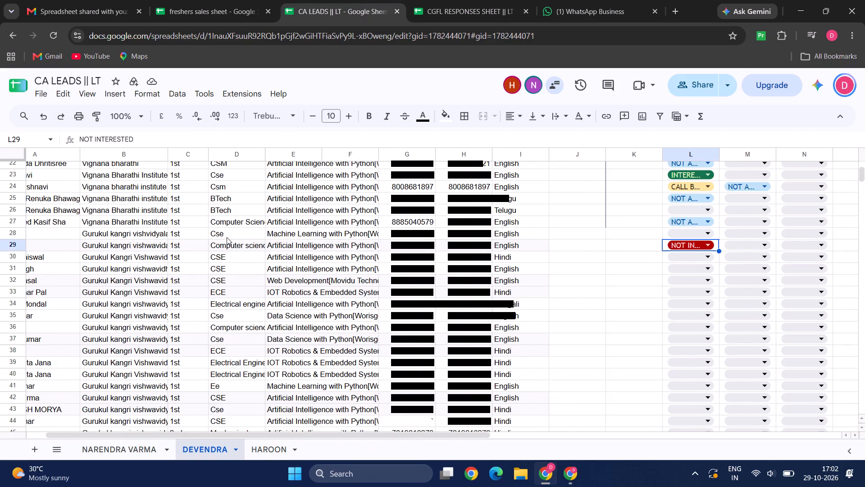
{"action": "scroll", "coordinate": [227, 237], "scroll_direction": "right", "scroll_amount": 3}
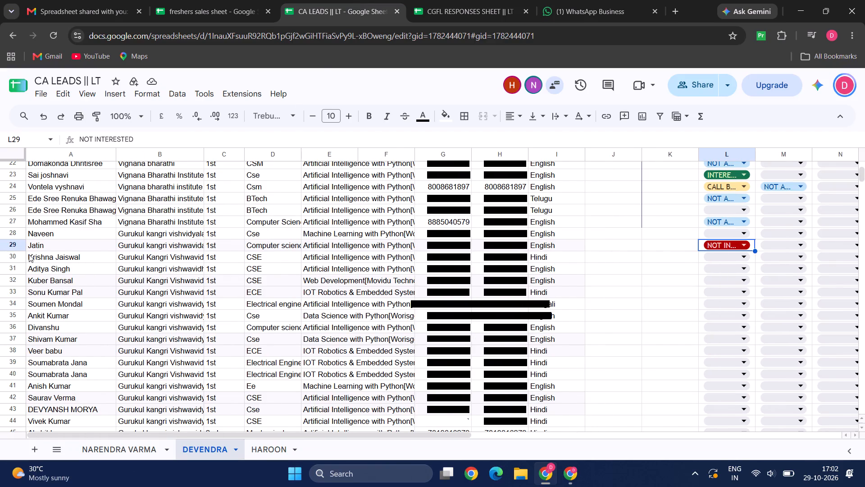
{"action": "left_click", "coordinate": [23, 251]}
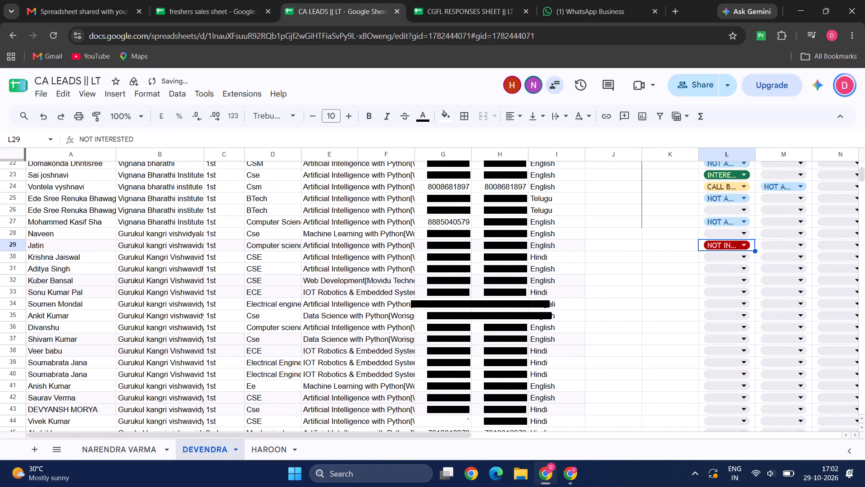
{"action": "left_click", "coordinate": [18, 253]}
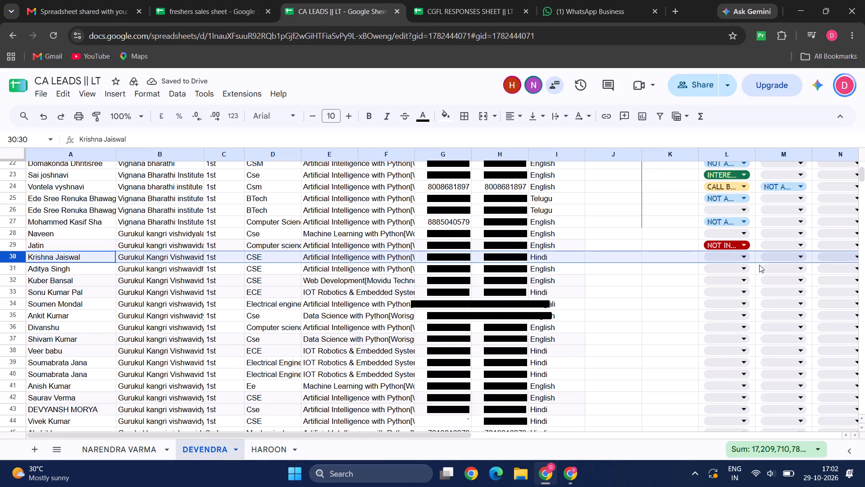
{"action": "scroll", "coordinate": [759, 265], "scroll_direction": "left", "scroll_amount": 4}
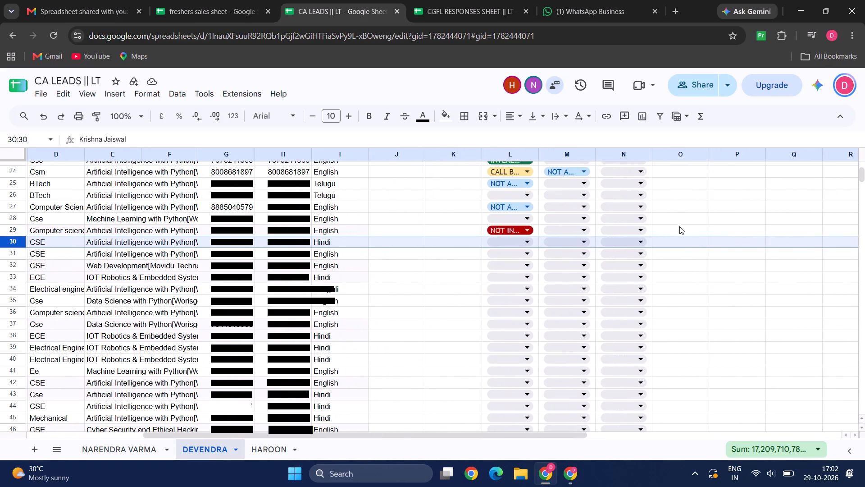
{"action": "left_click", "coordinate": [679, 226]}
{"action": "type", "text": "currenlt"}
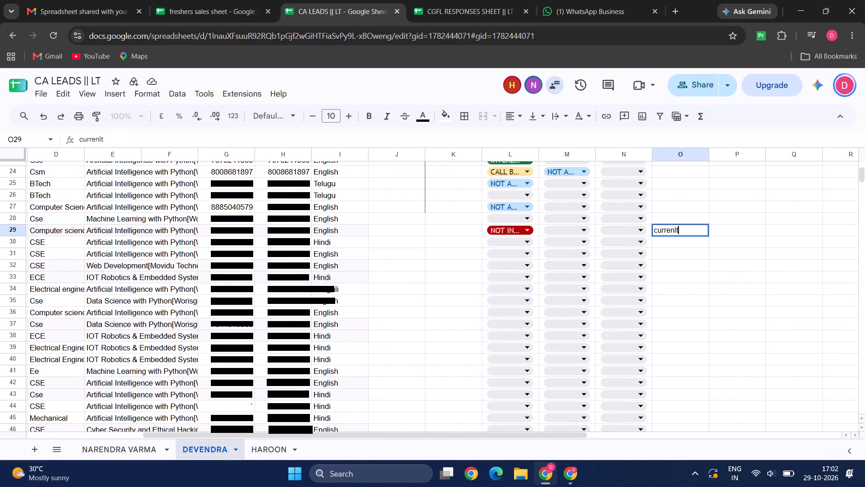
{"action": "key", "text": "BackSpace"}
{"action": "key", "text": "BackSpace"}
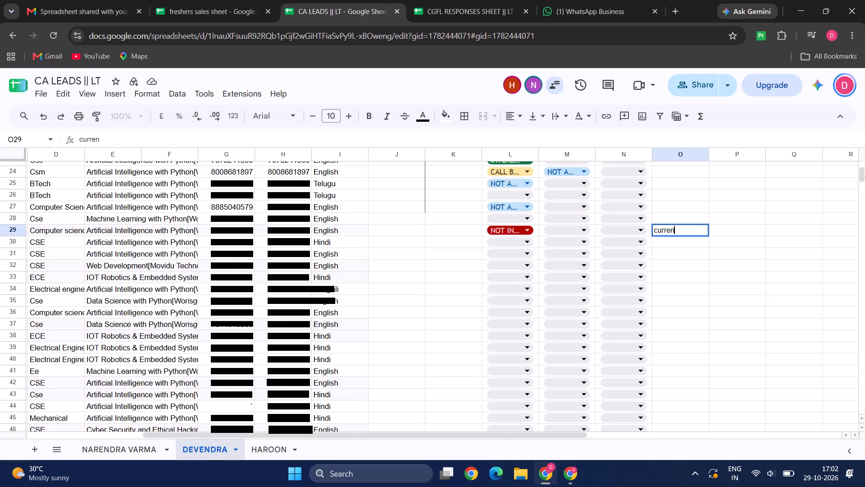
{"action": "type", "text": "tly"}
{"action": "key", "text": "space"}
{"action": "type", "text": "working in n"}
{"action": "key", "text": "BackSpace"}
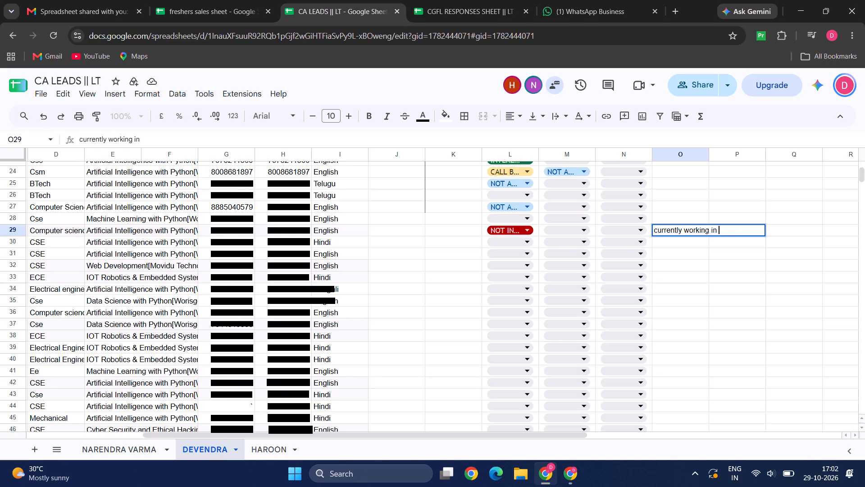
{"action": "type", "text": "another company"}
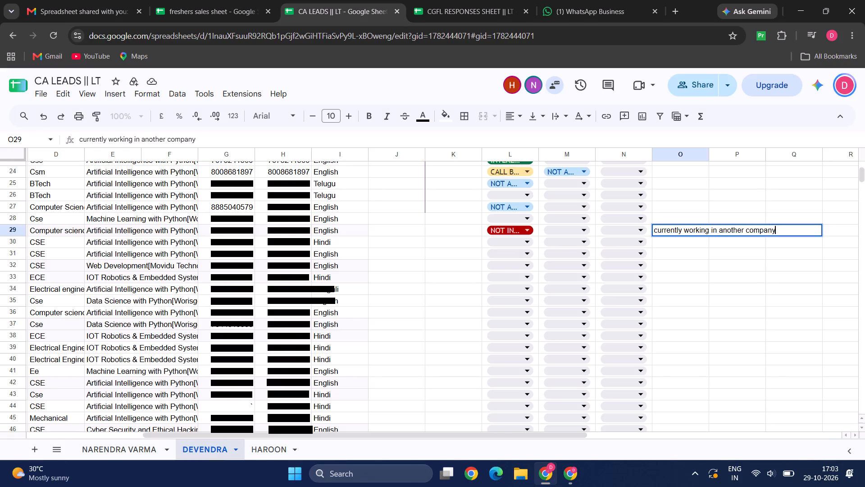
{"action": "key", "text": "Return"}
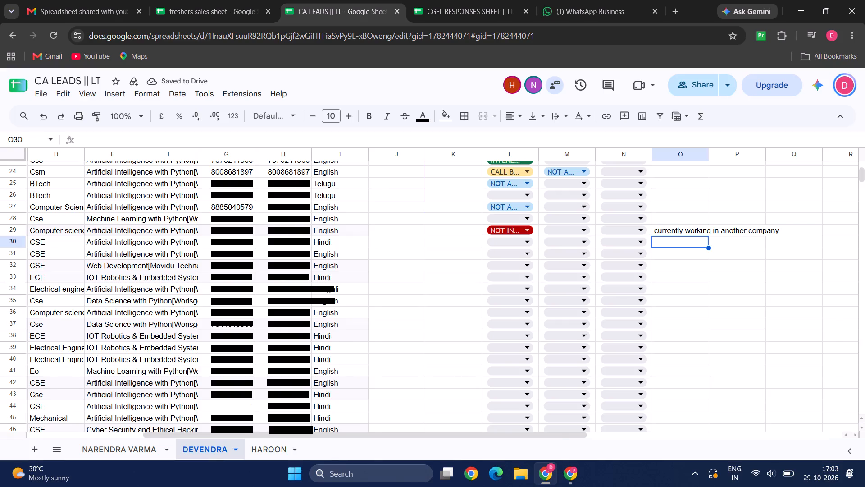
Highlight the whole row 30 lead on the DEVENDRA sheet.
{"action": "scroll", "coordinate": [679, 226], "scroll_direction": "right", "scroll_amount": 11}
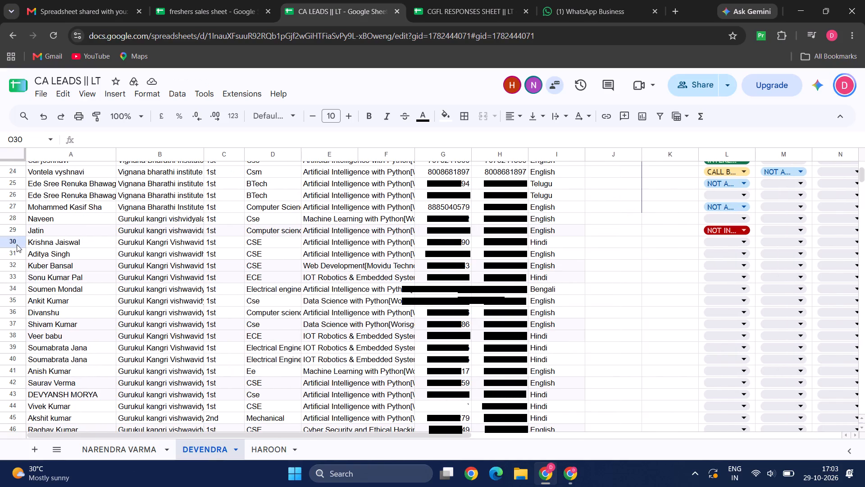
{"action": "left_click", "coordinate": [17, 244]}
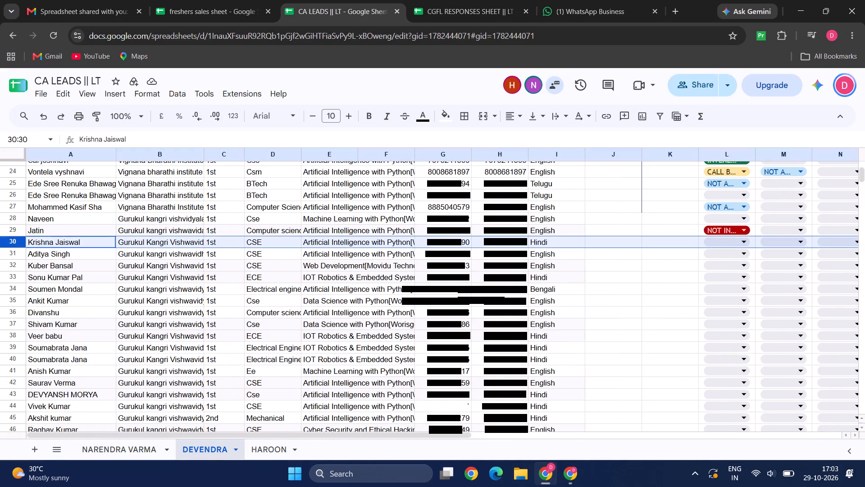
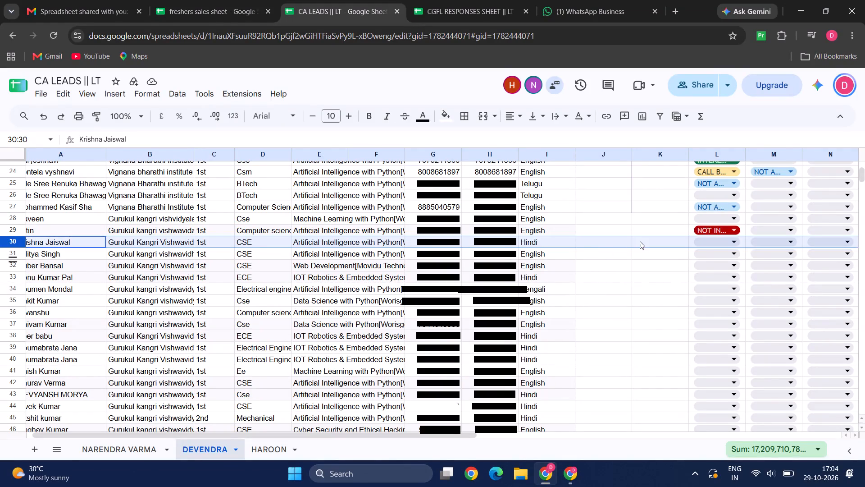
Set the call status in column L to NOT INTERESTED for the row 30 lead.
{"action": "scroll", "coordinate": [640, 241], "scroll_direction": "left", "scroll_amount": 1}
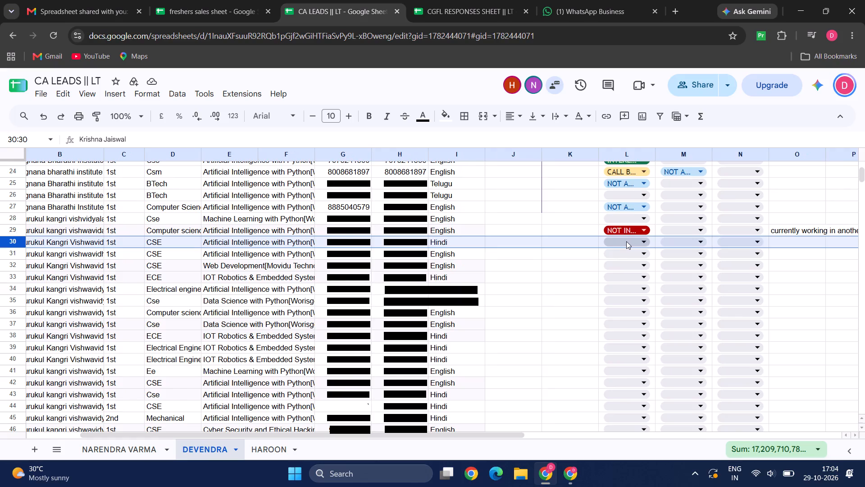
{"action": "scroll", "coordinate": [626, 241], "scroll_direction": "left", "scroll_amount": 1}
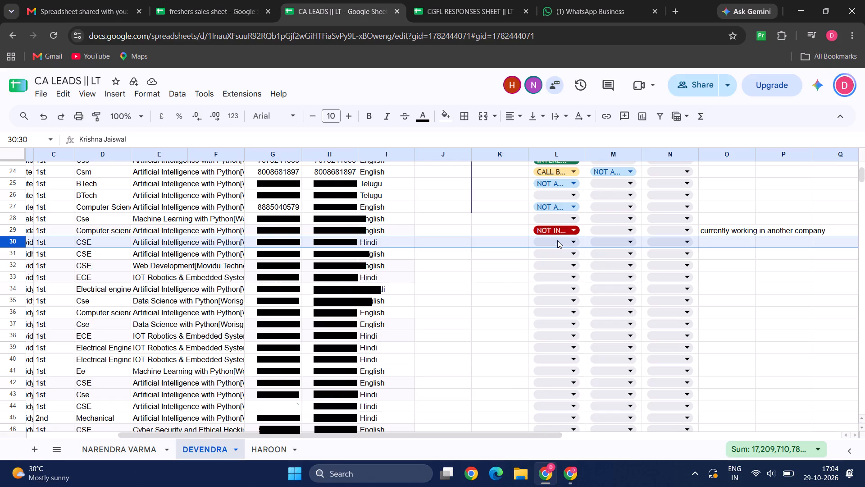
{"action": "left_click", "coordinate": [557, 243]}
{"action": "left_click", "coordinate": [554, 294]}
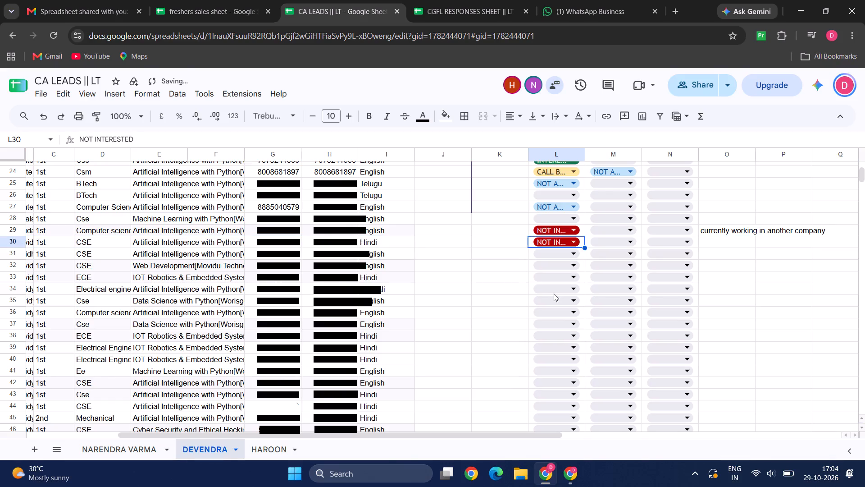
Highlight the whole row 31 lead on the DEVENDRA sheet and look across its columns.
{"action": "left_click", "coordinate": [218, 250]}
{"action": "scroll", "coordinate": [218, 250], "scroll_direction": "right", "scroll_amount": 5}
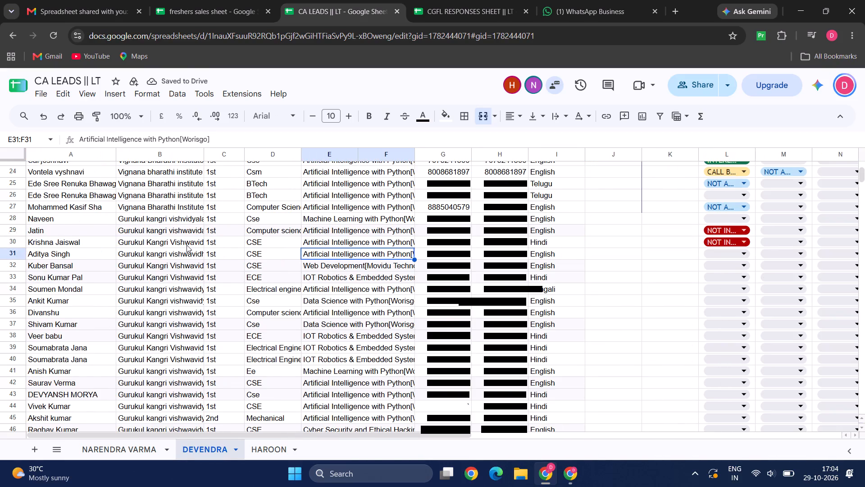
{"action": "left_click", "coordinate": [20, 250]}
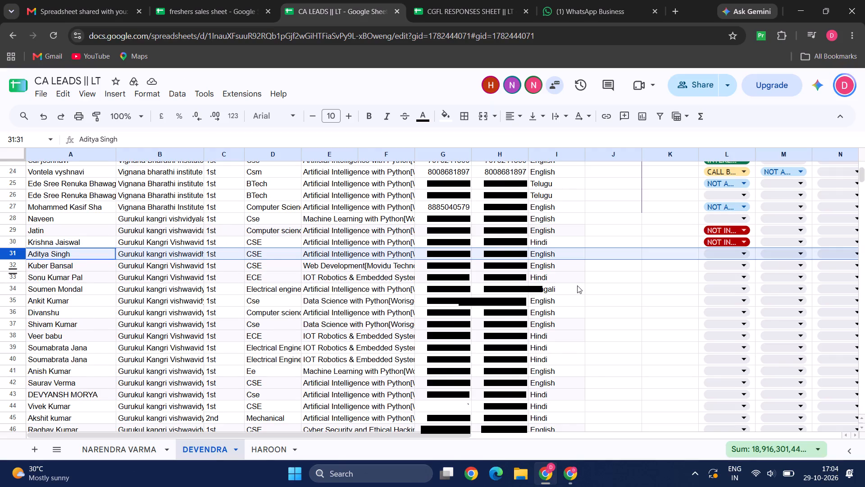
{"action": "scroll", "coordinate": [577, 285], "scroll_direction": "left", "scroll_amount": 3}
{"action": "scroll", "coordinate": [577, 285], "scroll_direction": "right", "scroll_amount": 5}
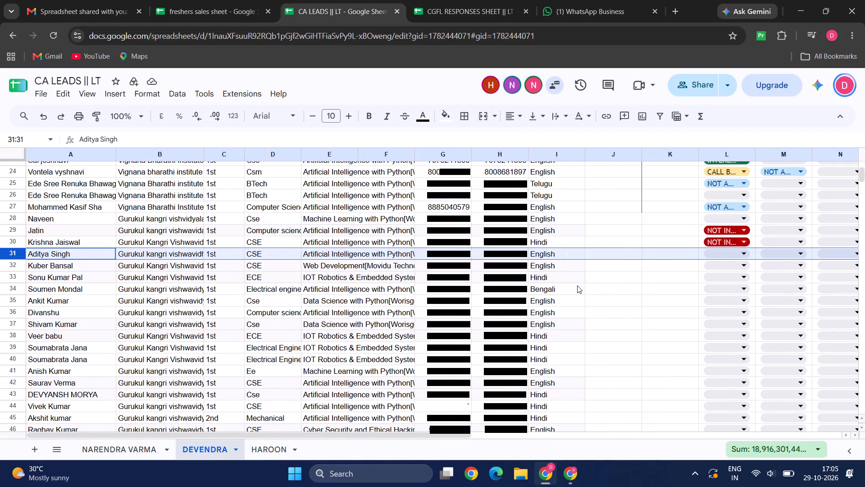
Switch to the CGFL RESPONSES SHEET and review the form responses on the DEVENDRA sheet.
{"action": "left_click", "coordinate": [463, 0]}
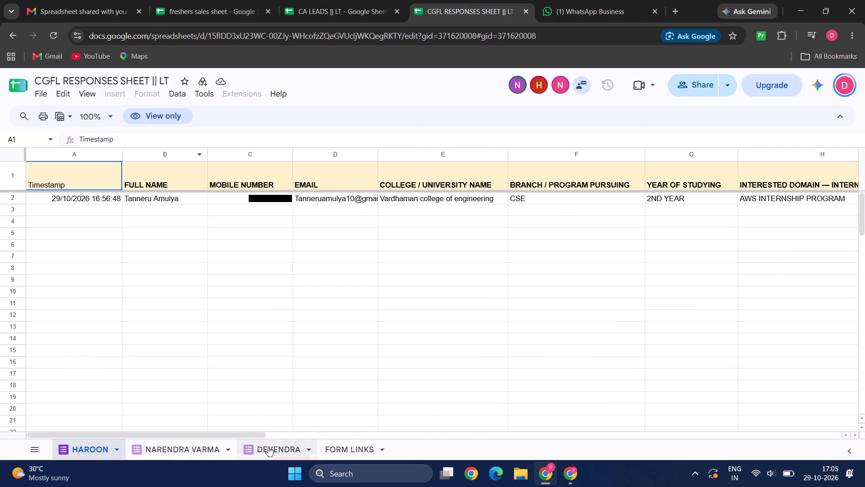
{"action": "left_click", "coordinate": [272, 454]}
{"action": "scroll", "coordinate": [355, 288], "scroll_direction": "left", "scroll_amount": 2}
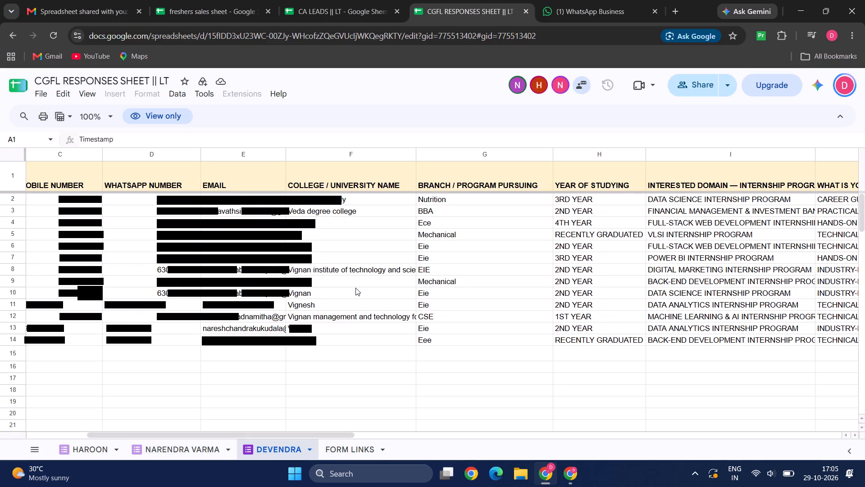
{"action": "scroll", "coordinate": [355, 288], "scroll_direction": "up", "scroll_amount": 2}
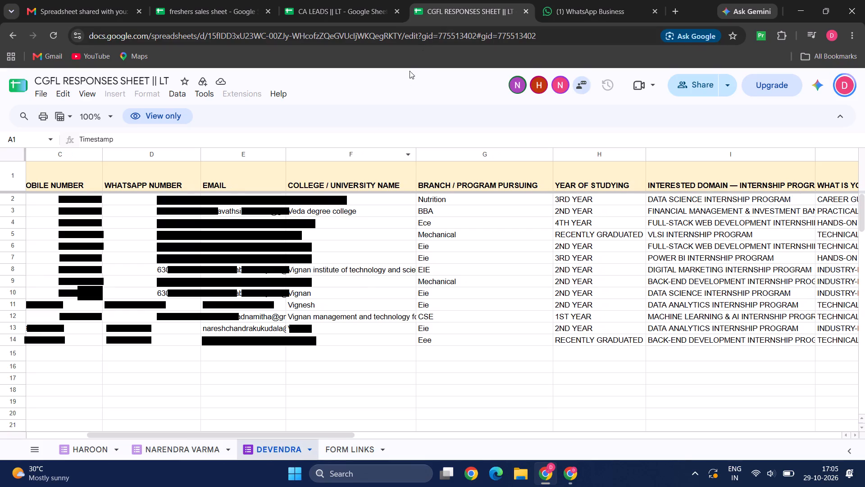
{"action": "scroll", "coordinate": [319, 330], "scroll_direction": "up", "scroll_amount": 1}
{"action": "scroll", "coordinate": [319, 330], "scroll_direction": "right", "scroll_amount": 2}
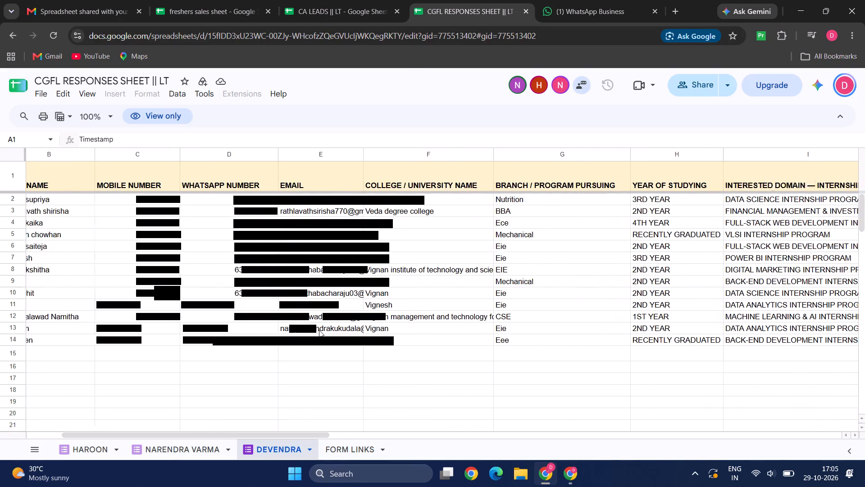
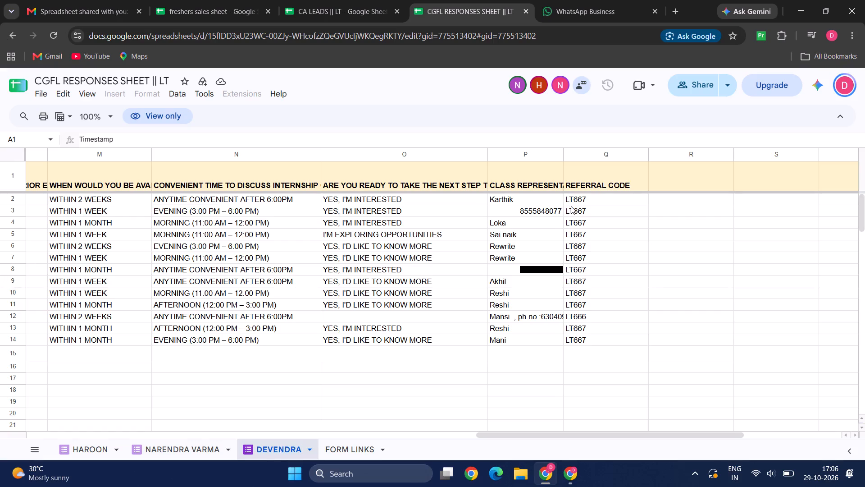
Copy the full names of the two newest form responses, rows 14 and 15, on the DEVENDRA responses sheet.
{"action": "scroll", "coordinate": [571, 198], "scroll_direction": "right", "scroll_amount": 8}
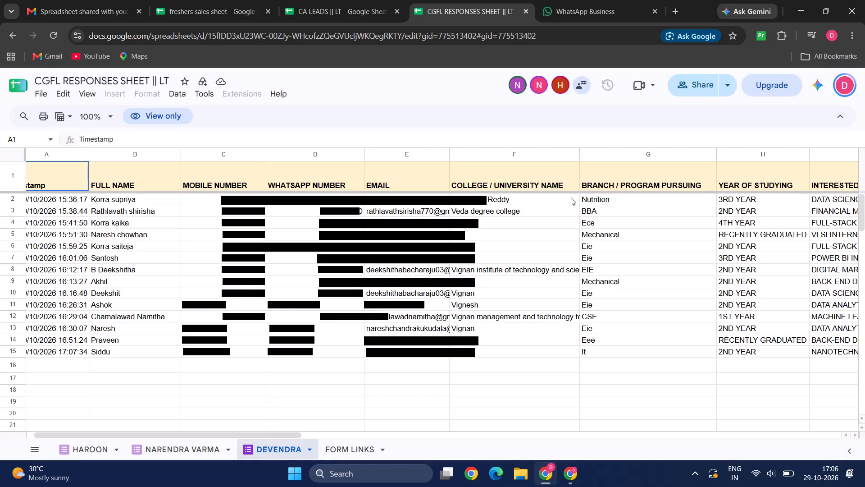
{"action": "scroll", "coordinate": [571, 198], "scroll_direction": "left", "scroll_amount": 3}
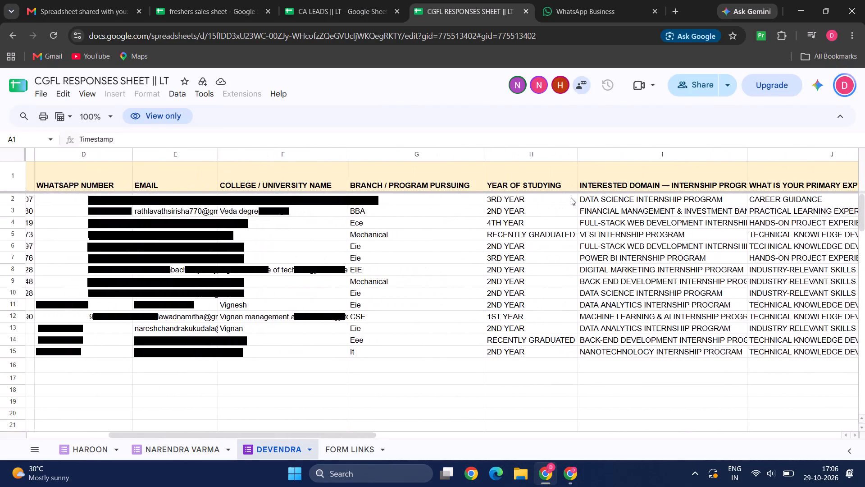
{"action": "scroll", "coordinate": [571, 198], "scroll_direction": "right", "scroll_amount": 3}
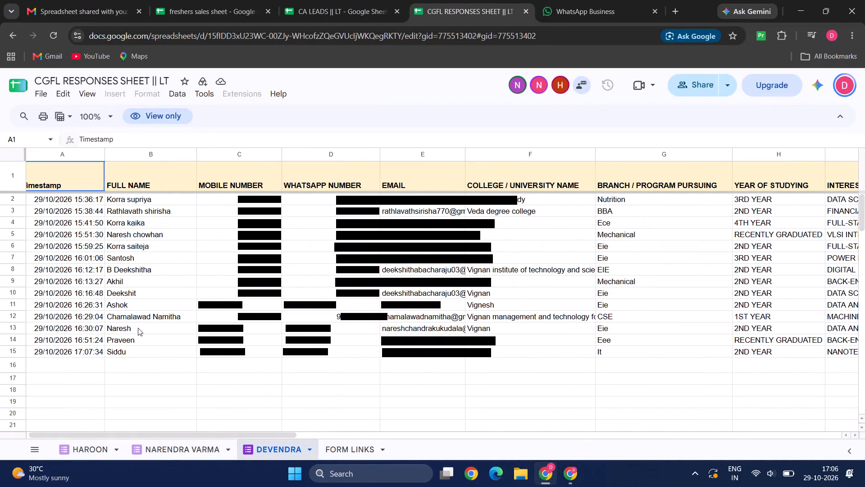
{"action": "left_click", "coordinate": [130, 340]}
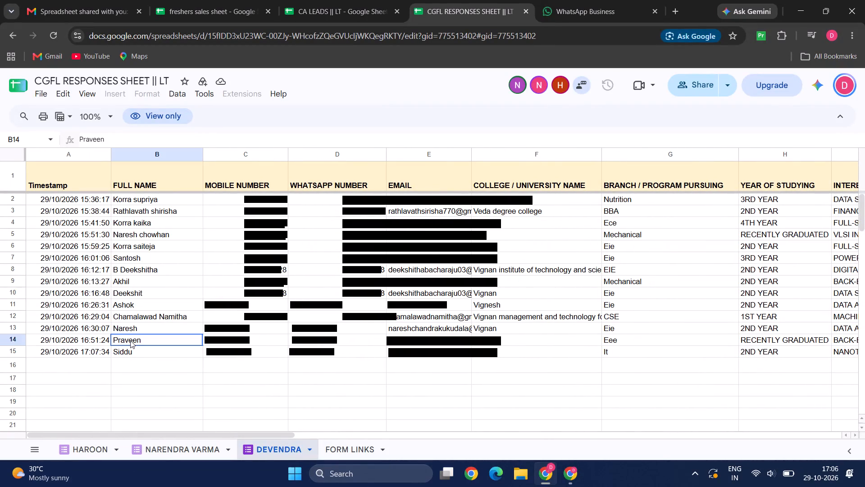
{"action": "key", "text": "ctrl+shift+Down"}
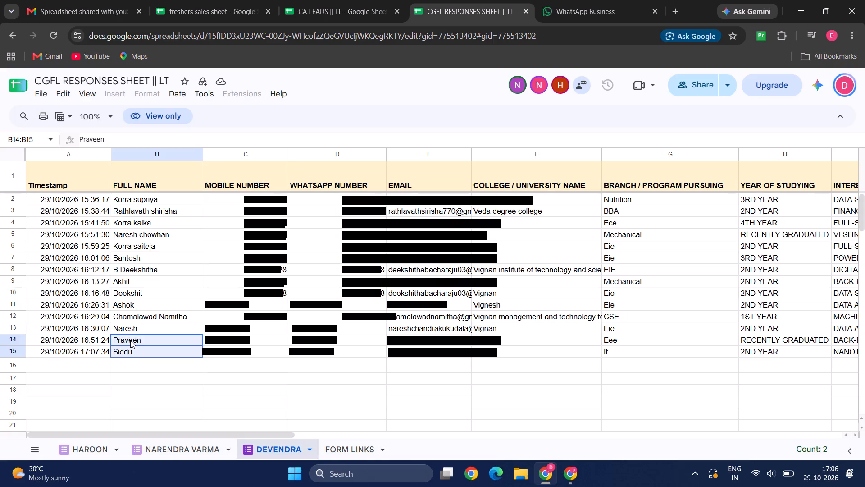
{"action": "key", "text": "ctrl+c"}
Review the details of the row 14 and 15 responses across all columns, through to the class representative and referral code.
{"action": "scroll", "coordinate": [501, 355], "scroll_direction": "left", "scroll_amount": 2}
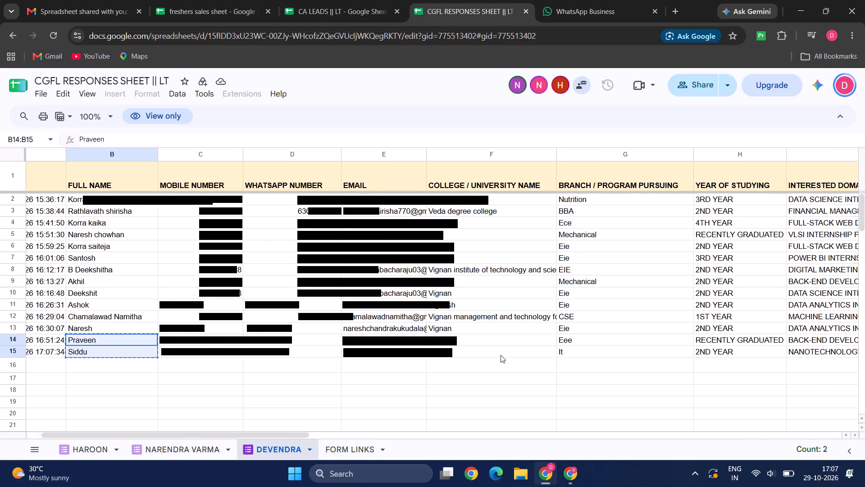
{"action": "scroll", "coordinate": [501, 355], "scroll_direction": "left", "scroll_amount": 5}
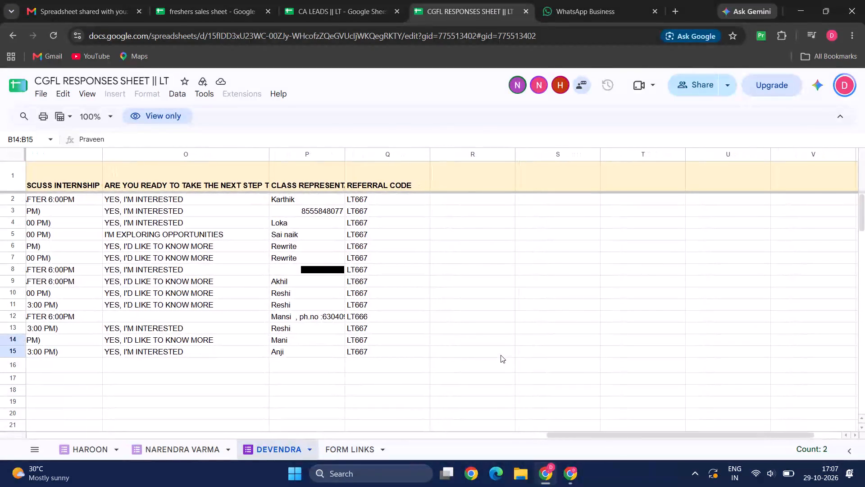
{"action": "scroll", "coordinate": [501, 355], "scroll_direction": "right", "scroll_amount": 6}
{"action": "scroll", "coordinate": [501, 355], "scroll_direction": "up", "scroll_amount": 5}
{"action": "scroll", "coordinate": [501, 355], "scroll_direction": "right", "scroll_amount": 3}
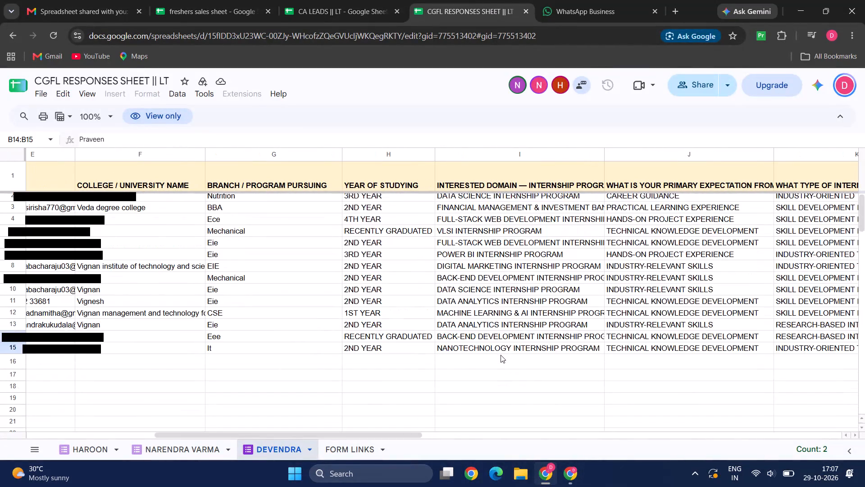
{"action": "scroll", "coordinate": [501, 355], "scroll_direction": "right", "scroll_amount": 3}
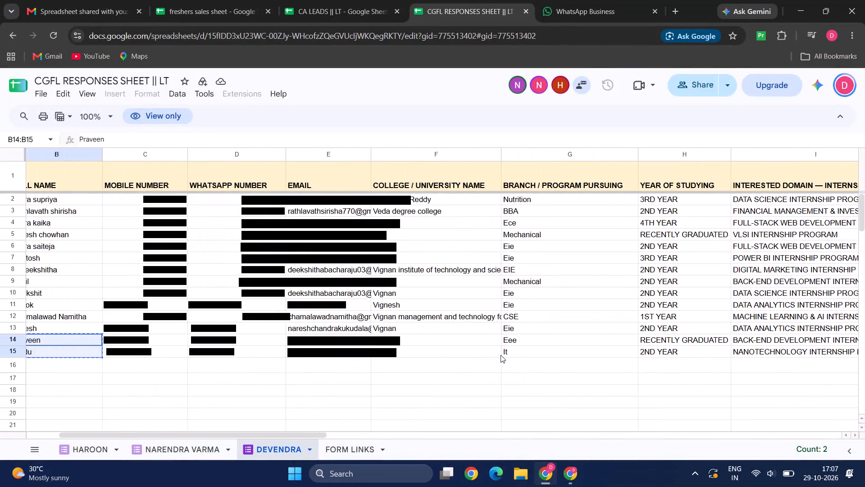
{"action": "scroll", "coordinate": [501, 355], "scroll_direction": "right", "scroll_amount": 2}
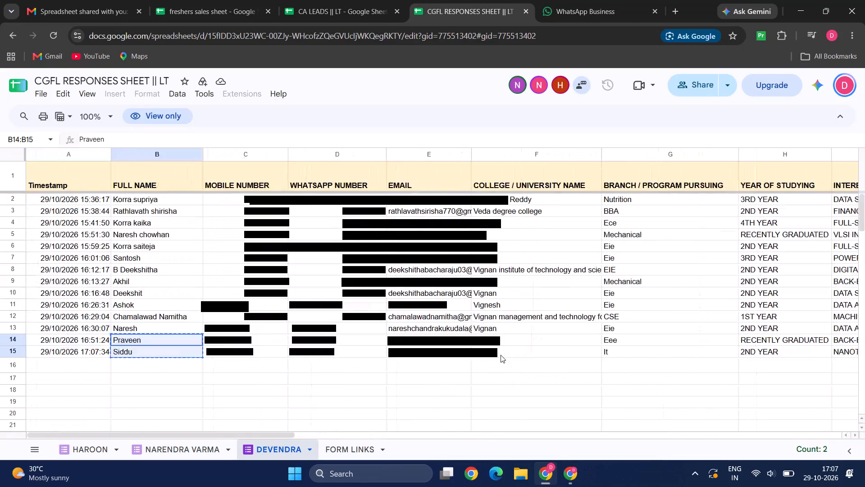
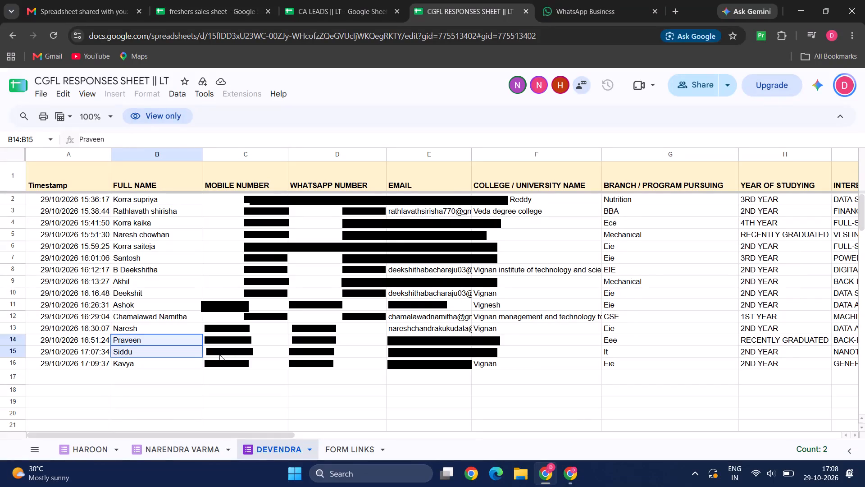
Switch back to the CA LEADS spreadsheet and select the entire row 12 lead on the DEVENDRA sheet.
{"action": "scroll", "coordinate": [214, 355], "scroll_direction": "up", "scroll_amount": 1}
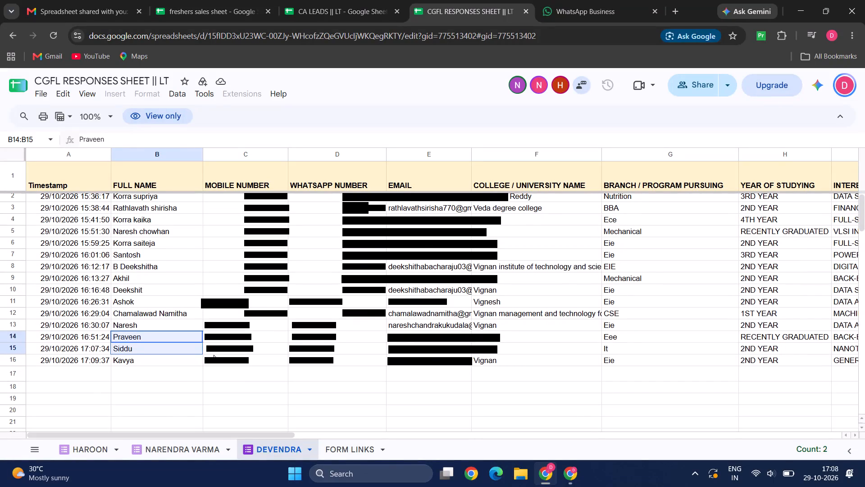
{"action": "scroll", "coordinate": [214, 355], "scroll_direction": "up", "scroll_amount": 2}
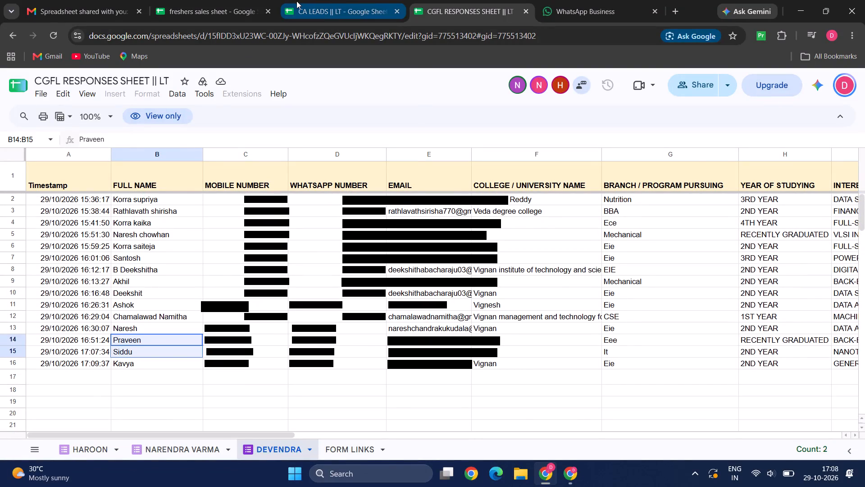
{"action": "left_click", "coordinate": [296, 1]}
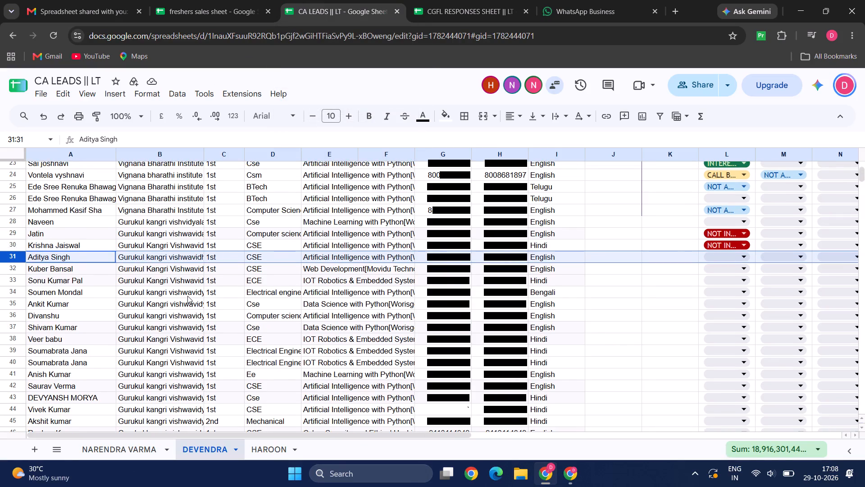
{"action": "scroll", "coordinate": [187, 296], "scroll_direction": "up", "scroll_amount": 5}
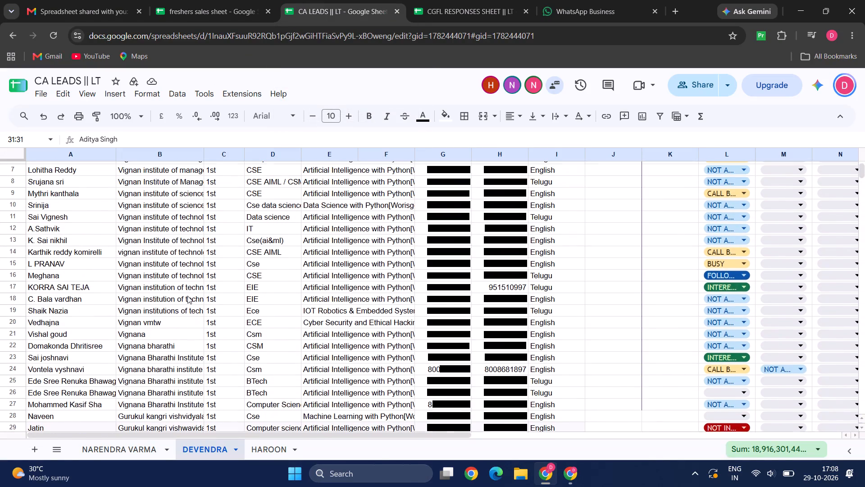
{"action": "scroll", "coordinate": [187, 296], "scroll_direction": "up", "scroll_amount": 2}
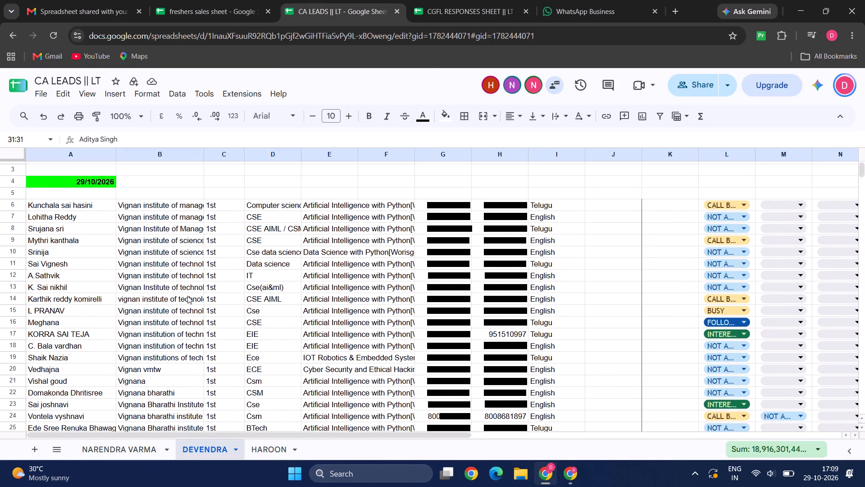
{"action": "left_click", "coordinate": [23, 281]}
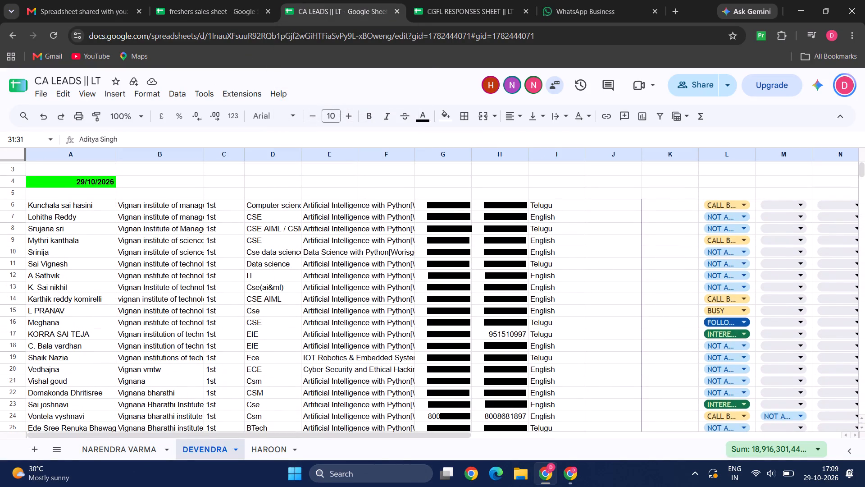
{"action": "left_click", "coordinate": [15, 277]}
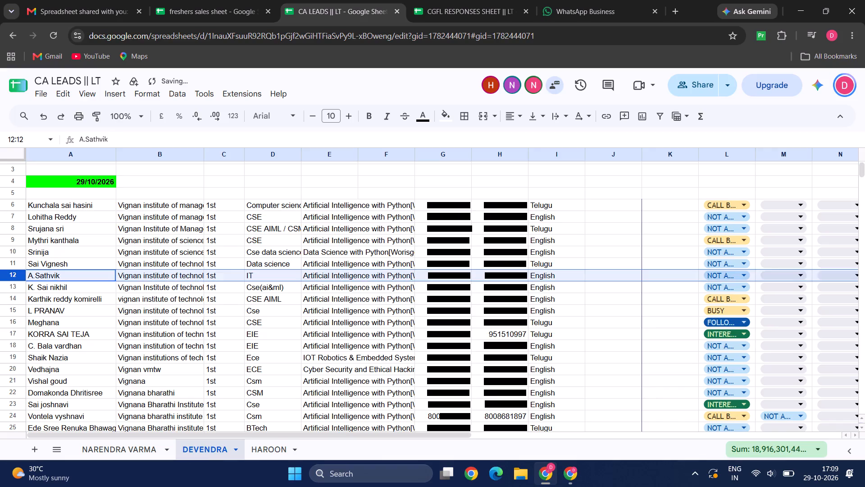
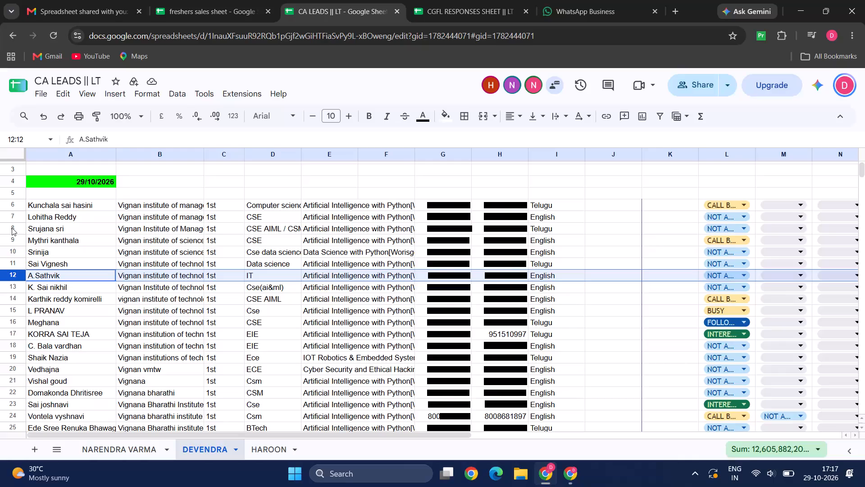
Switch to the CGFL RESPONSES SHEET and review the latest form responses on the DEVENDRA sheet, selecting the full name in row 19.
{"action": "left_click", "coordinate": [194, 6]}
{"action": "left_click", "coordinate": [462, 0]}
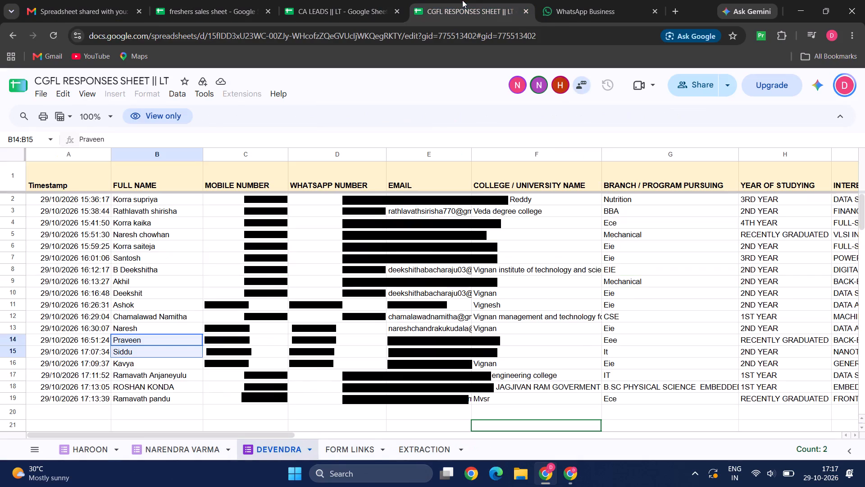
{"action": "scroll", "coordinate": [242, 349], "scroll_direction": "down", "scroll_amount": 1}
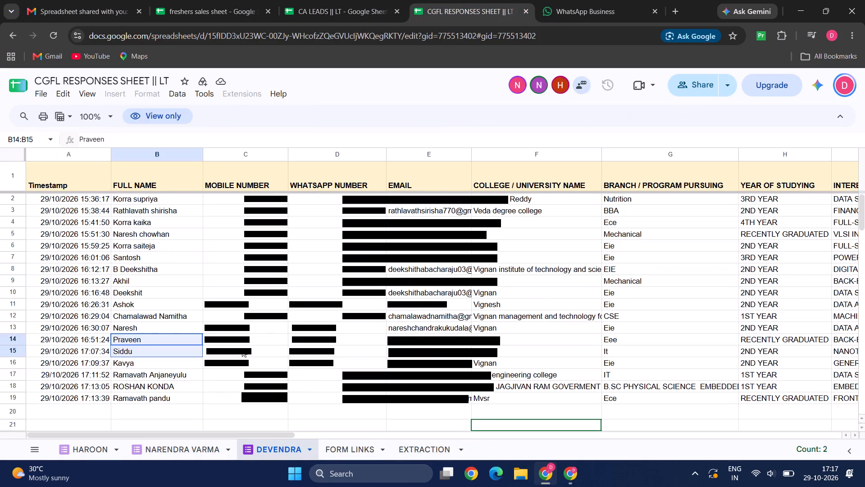
{"action": "scroll", "coordinate": [242, 349], "scroll_direction": "down", "scroll_amount": 1}
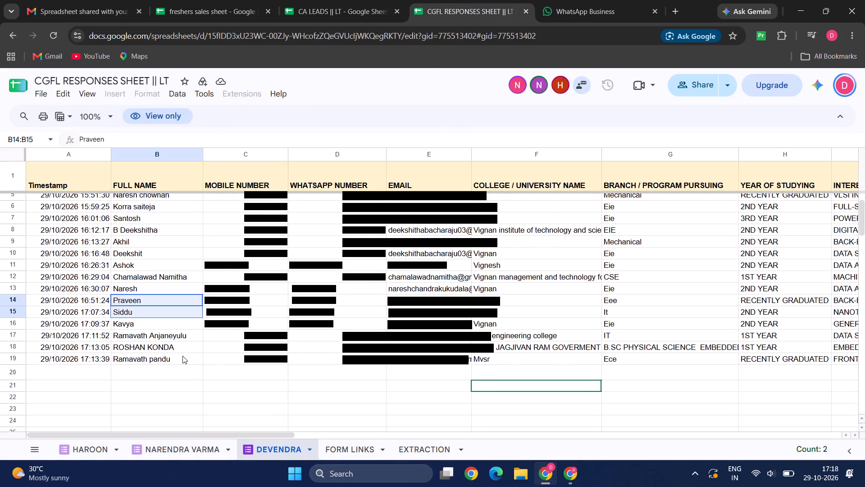
{"action": "left_click", "coordinate": [182, 356]}
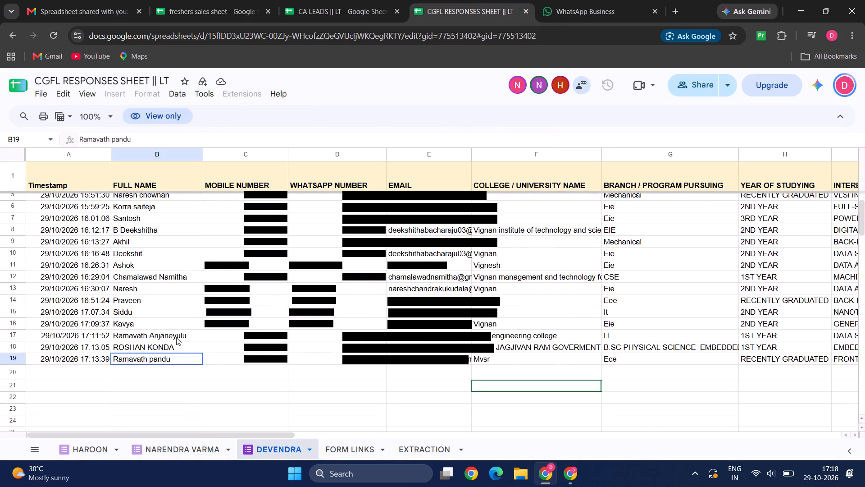
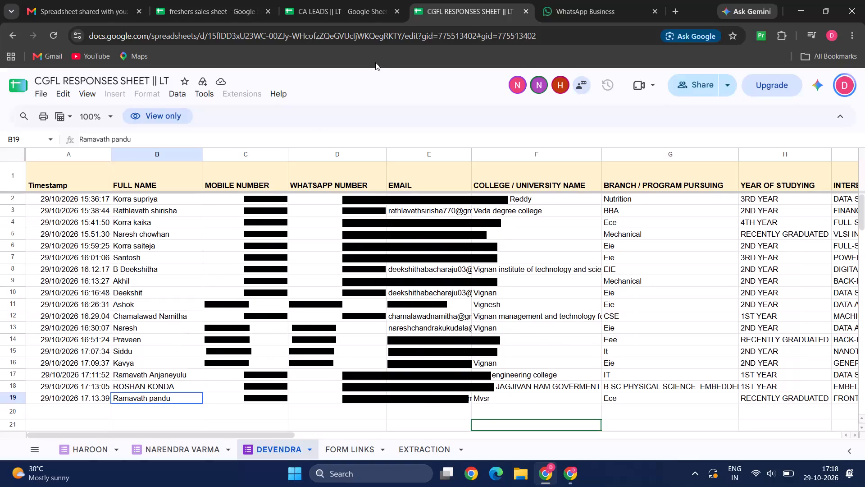
Switch back to the CA LEADS sheet and select the whole of row 10 on the DEVENDRA sheet.
{"action": "left_click", "coordinate": [379, 0]}
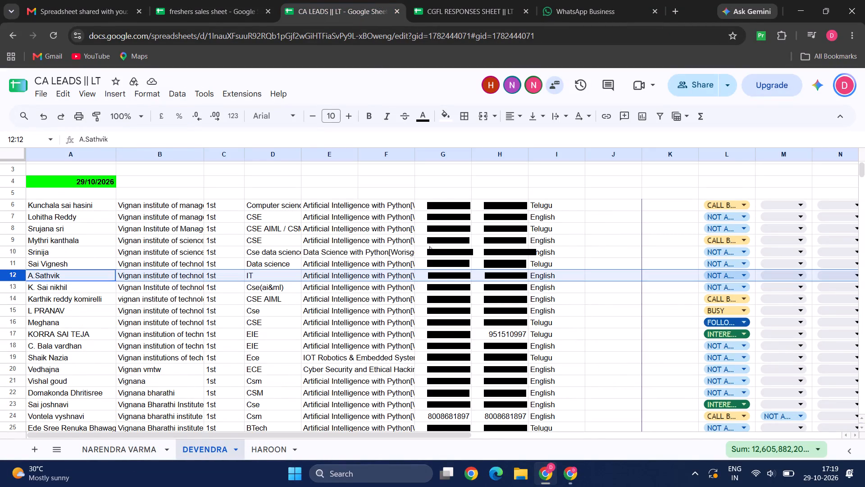
{"action": "left_click", "coordinate": [450, 250]}
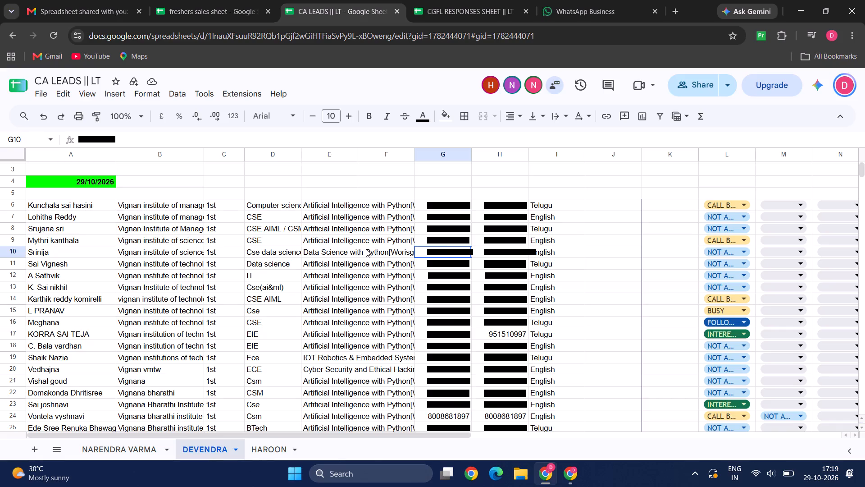
{"action": "left_click", "coordinate": [11, 256]}
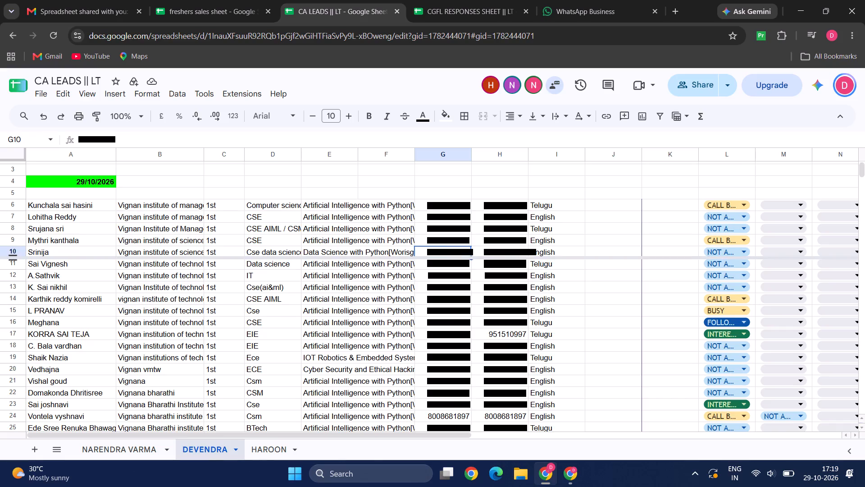
{"action": "left_click", "coordinate": [19, 252]}
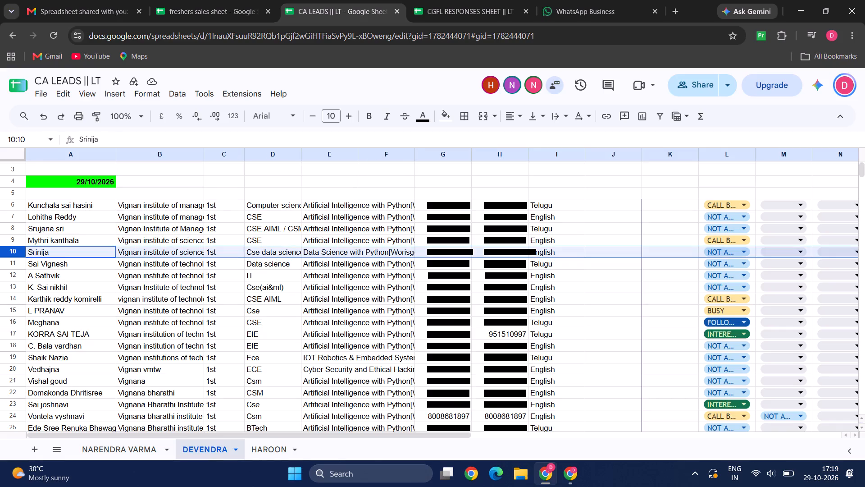
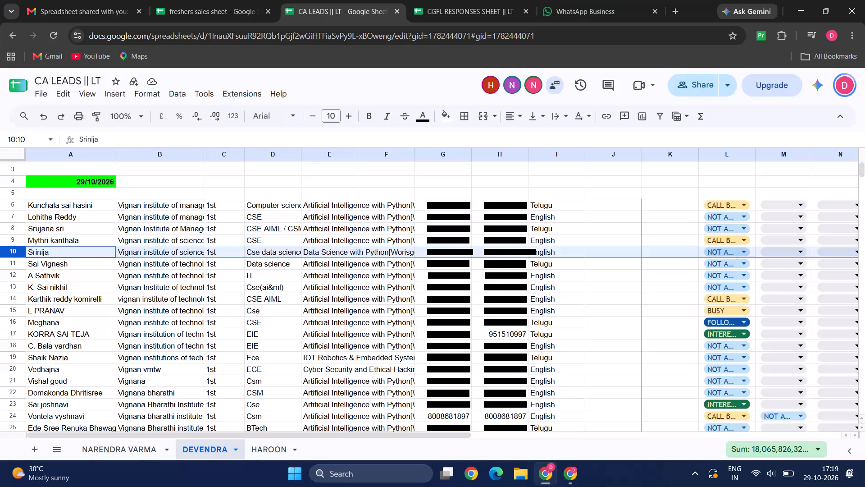
Switch to the CGFL RESPONSES SHEET and review the DEVENDRA responses across all columns through the class representative and referral code.
{"action": "left_click", "coordinate": [457, 0]}
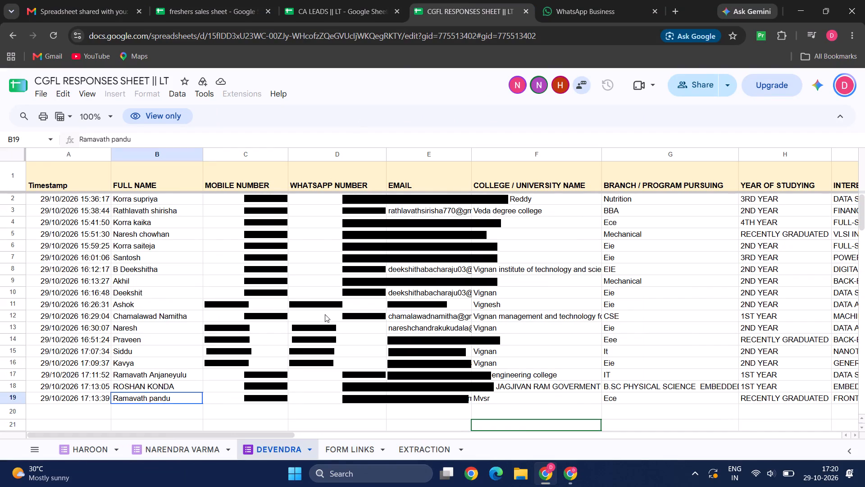
{"action": "scroll", "coordinate": [507, 291], "scroll_direction": "left", "scroll_amount": 8}
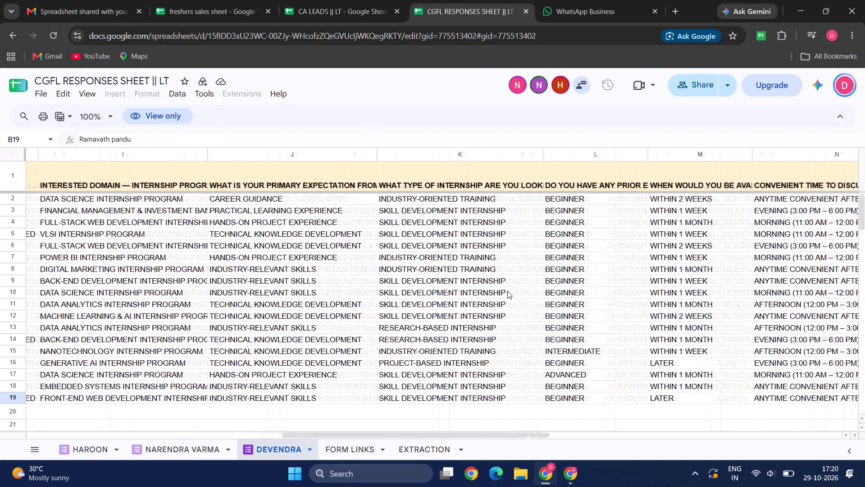
{"action": "scroll", "coordinate": [507, 291], "scroll_direction": "left", "scroll_amount": 1}
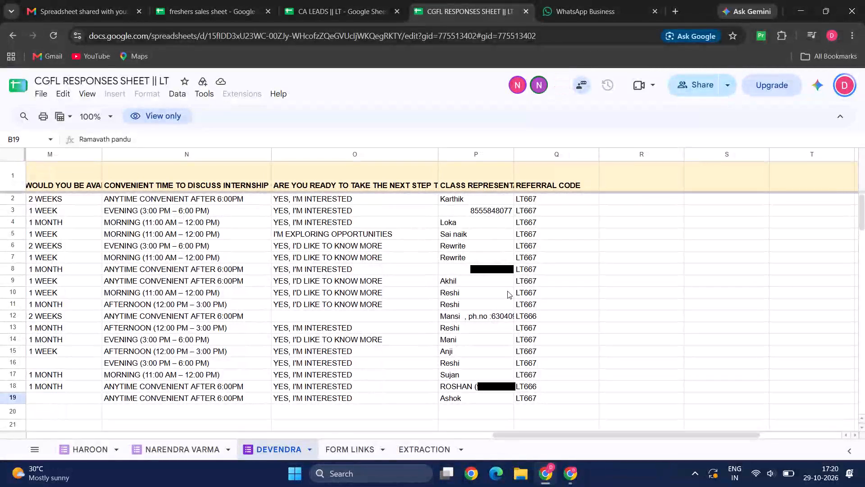
{"action": "scroll", "coordinate": [507, 291], "scroll_direction": "down", "scroll_amount": 1}
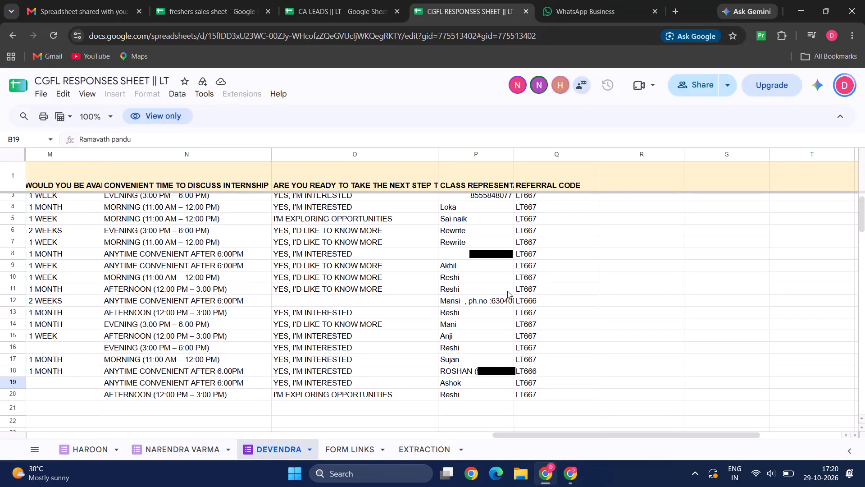
{"action": "scroll", "coordinate": [507, 291], "scroll_direction": "right", "scroll_amount": 4}
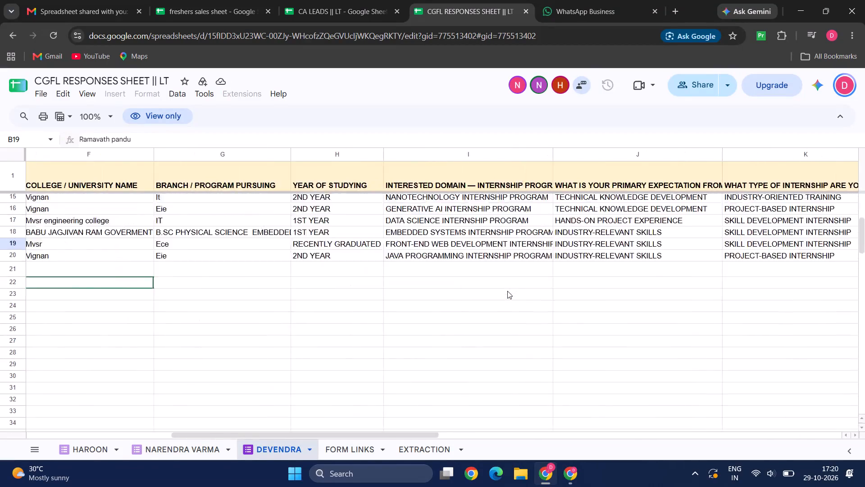
{"action": "scroll", "coordinate": [507, 291], "scroll_direction": "right", "scroll_amount": 5}
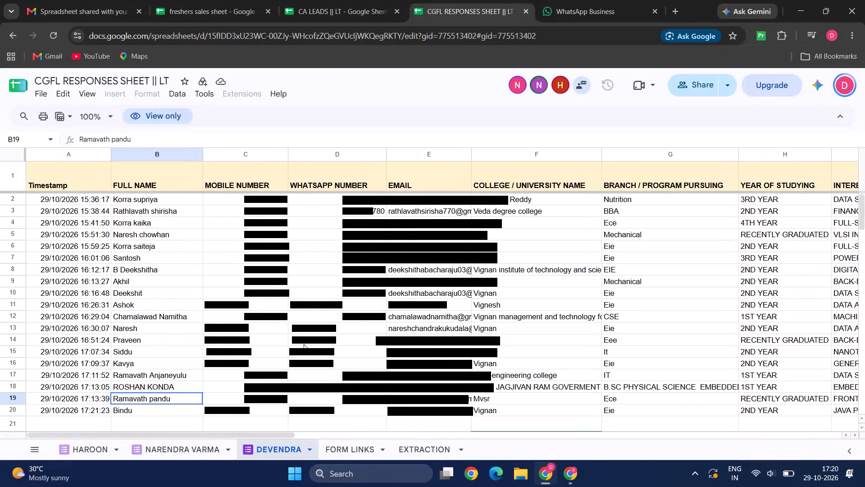
{"action": "scroll", "coordinate": [304, 344], "scroll_direction": "up", "scroll_amount": 1}
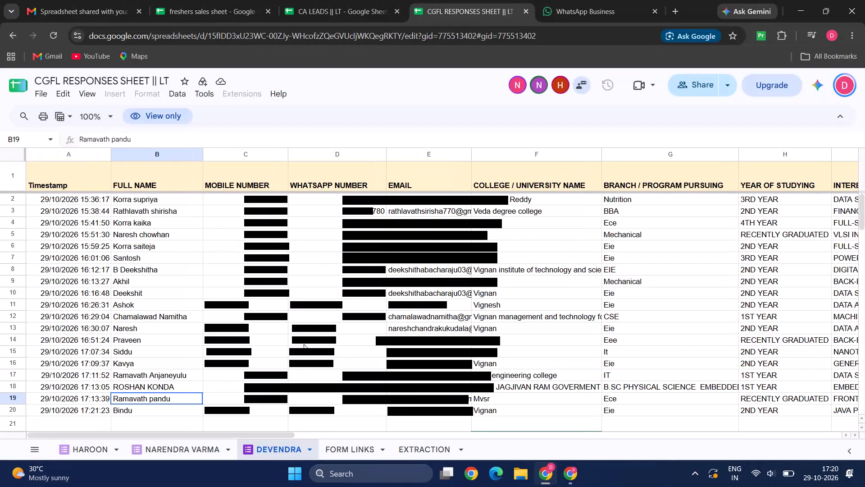
{"action": "scroll", "coordinate": [304, 344], "scroll_direction": "up", "scroll_amount": 1}
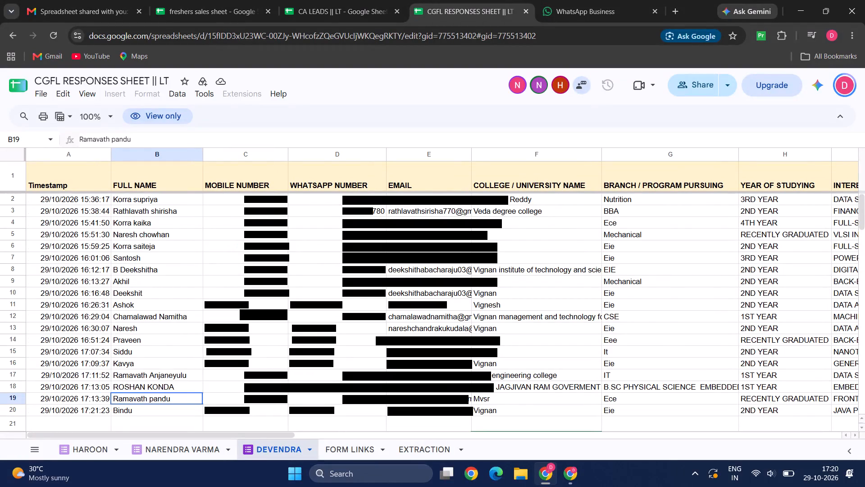
{"action": "scroll", "coordinate": [240, 310], "scroll_direction": "left", "scroll_amount": 6}
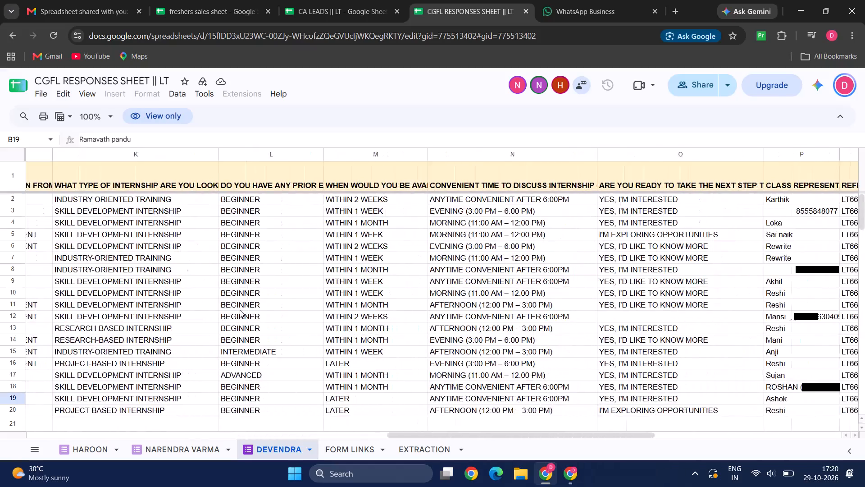
{"action": "scroll", "coordinate": [240, 310], "scroll_direction": "left", "scroll_amount": 3}
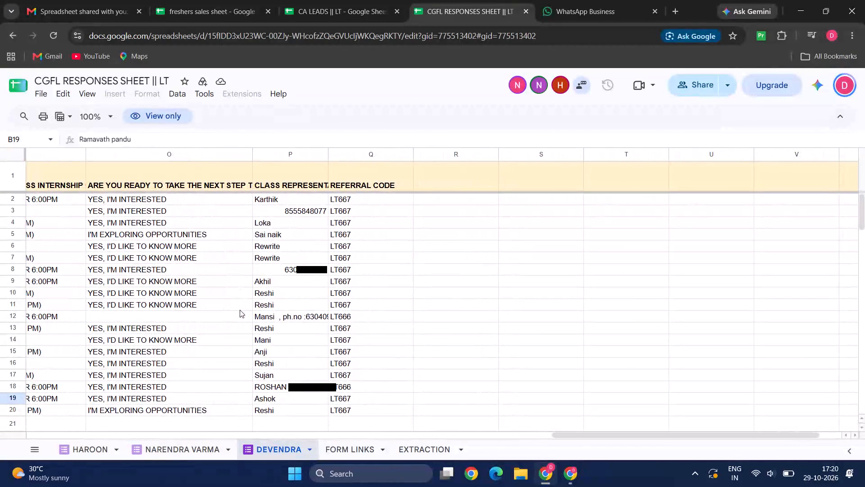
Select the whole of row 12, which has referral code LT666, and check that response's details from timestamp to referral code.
{"action": "left_click", "coordinate": [345, 315]}
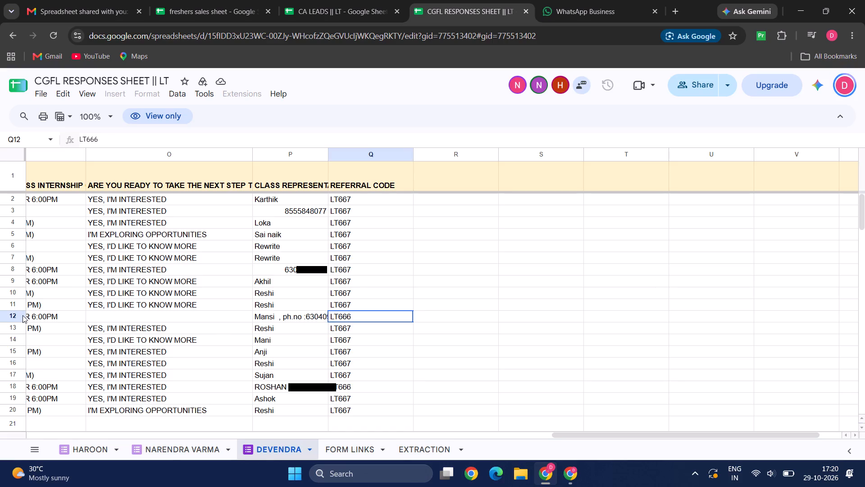
{"action": "left_click", "coordinate": [21, 318]}
{"action": "scroll", "coordinate": [336, 312], "scroll_direction": "right", "scroll_amount": 5}
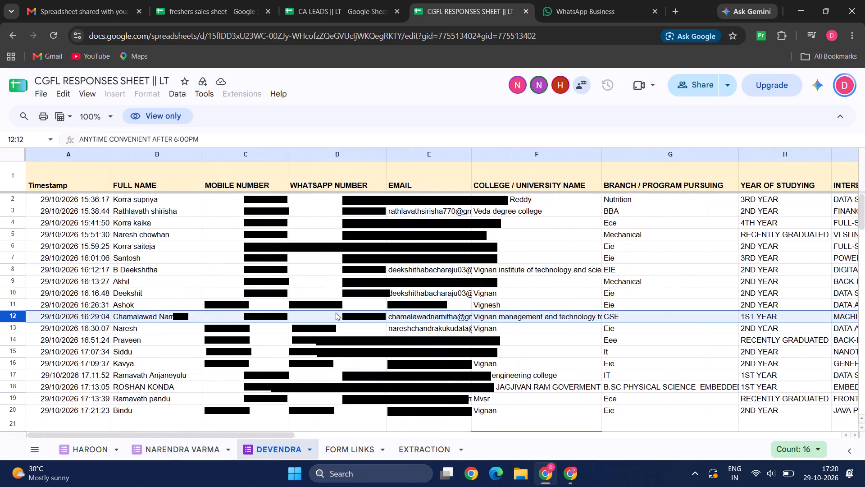
{"action": "scroll", "coordinate": [183, 371], "scroll_direction": "left", "scroll_amount": 6}
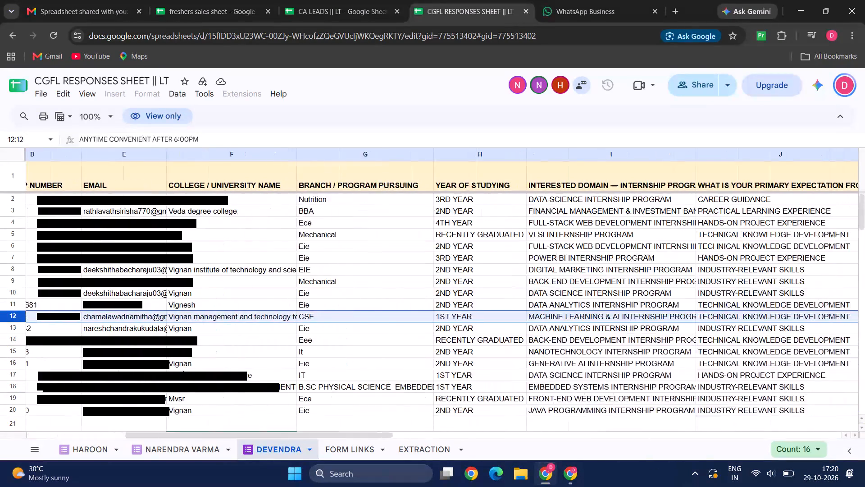
{"action": "scroll", "coordinate": [183, 371], "scroll_direction": "left", "scroll_amount": 4}
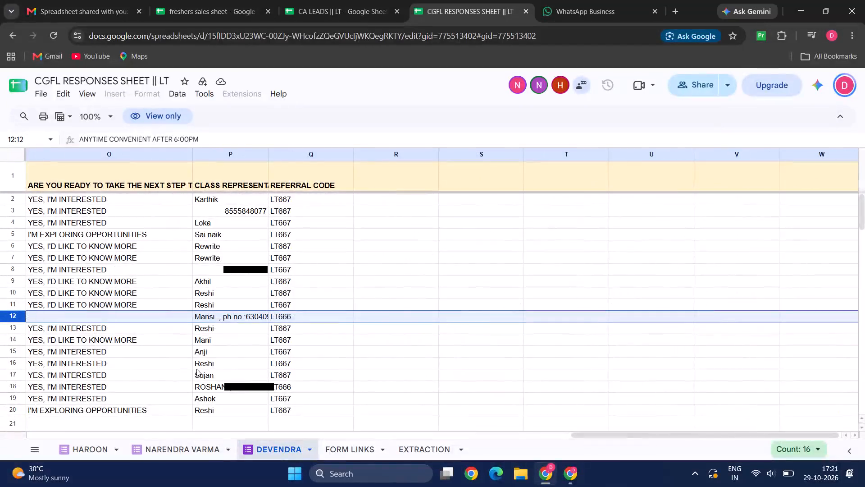
{"action": "scroll", "coordinate": [203, 369], "scroll_direction": "right", "scroll_amount": 7}
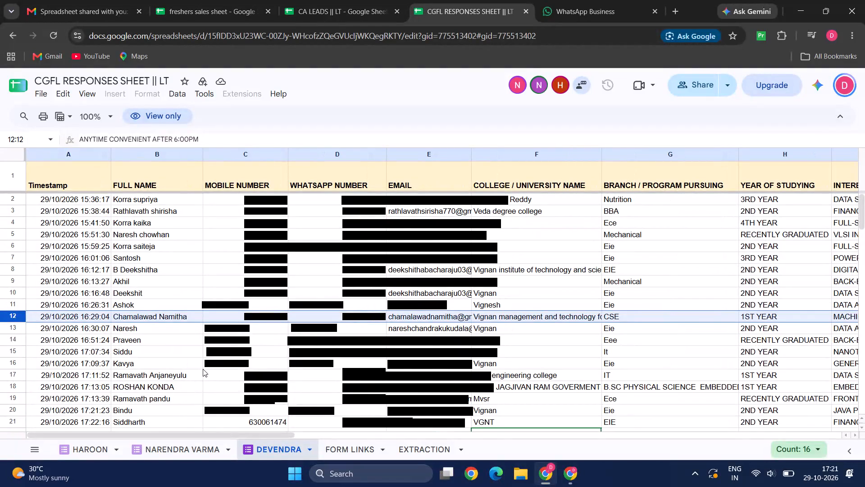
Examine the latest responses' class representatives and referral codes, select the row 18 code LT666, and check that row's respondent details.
{"action": "scroll", "coordinate": [203, 369], "scroll_direction": "left", "scroll_amount": 3}
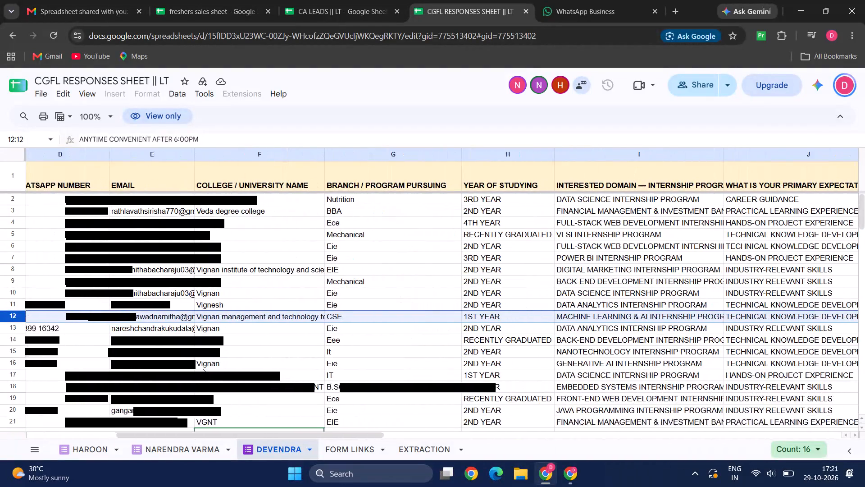
{"action": "scroll", "coordinate": [203, 369], "scroll_direction": "left", "scroll_amount": 2}
{"action": "scroll", "coordinate": [203, 369], "scroll_direction": "right", "scroll_amount": 6}
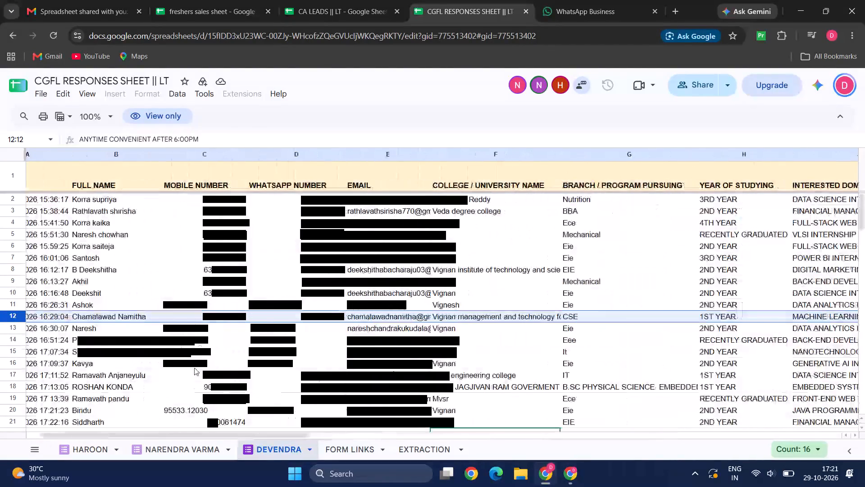
{"action": "scroll", "coordinate": [564, 326], "scroll_direction": "left", "scroll_amount": 8}
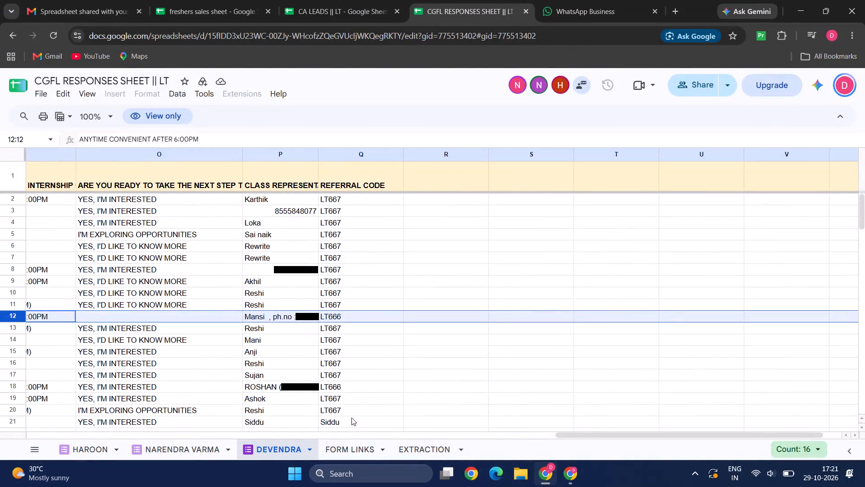
{"action": "left_click", "coordinate": [345, 390]}
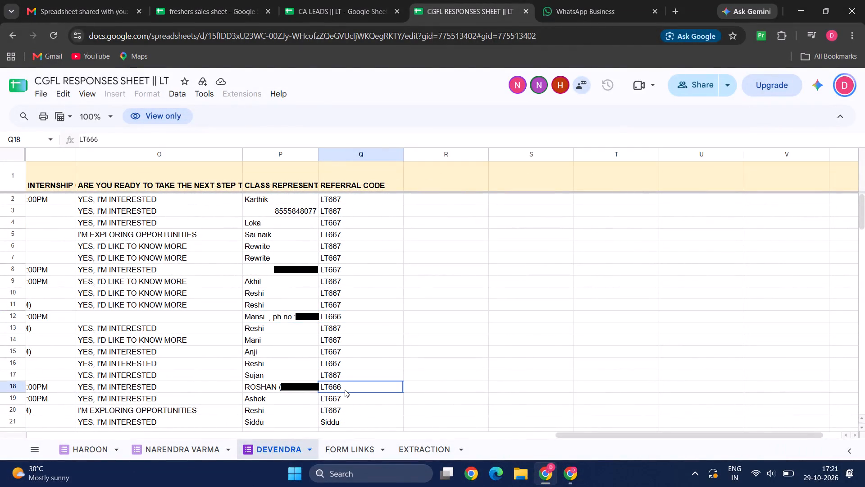
{"action": "scroll", "coordinate": [345, 390], "scroll_direction": "down", "scroll_amount": 1}
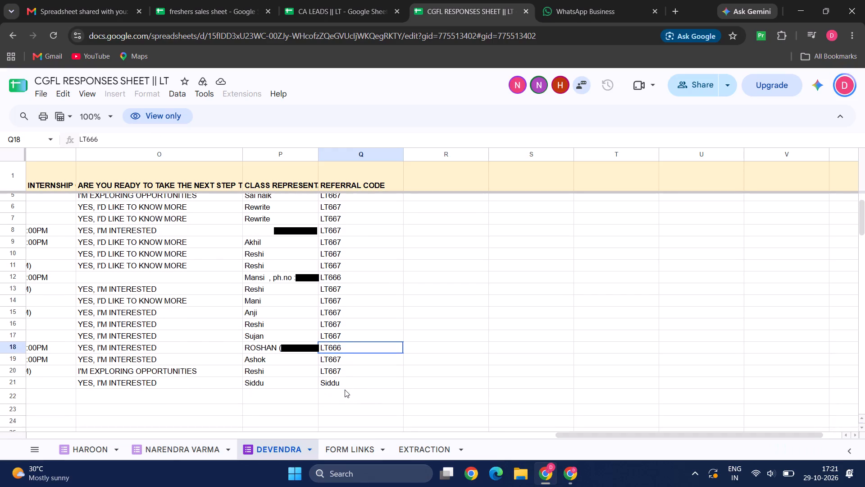
{"action": "scroll", "coordinate": [345, 390], "scroll_direction": "down", "scroll_amount": 1}
{"action": "scroll", "coordinate": [345, 390], "scroll_direction": "right", "scroll_amount": 5}
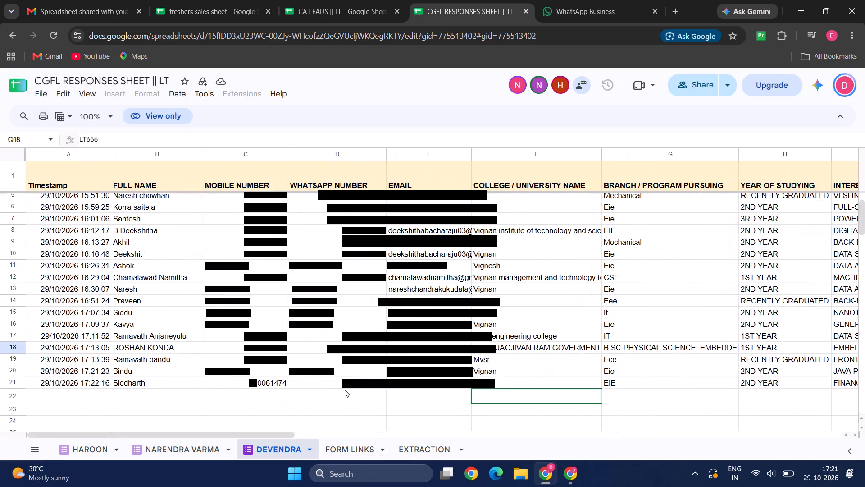
Copy the respondent's full name from row 18 of the DEVENDRA responses.
{"action": "left_click", "coordinate": [17, 346]}
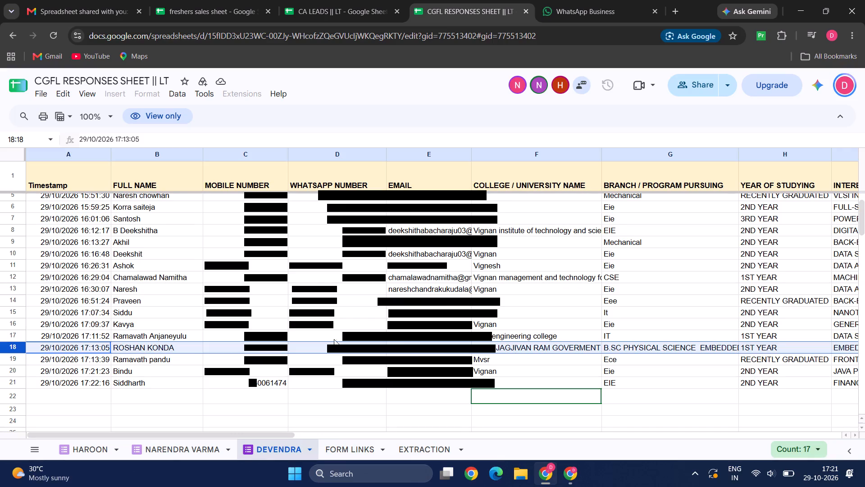
{"action": "left_click", "coordinate": [182, 351]}
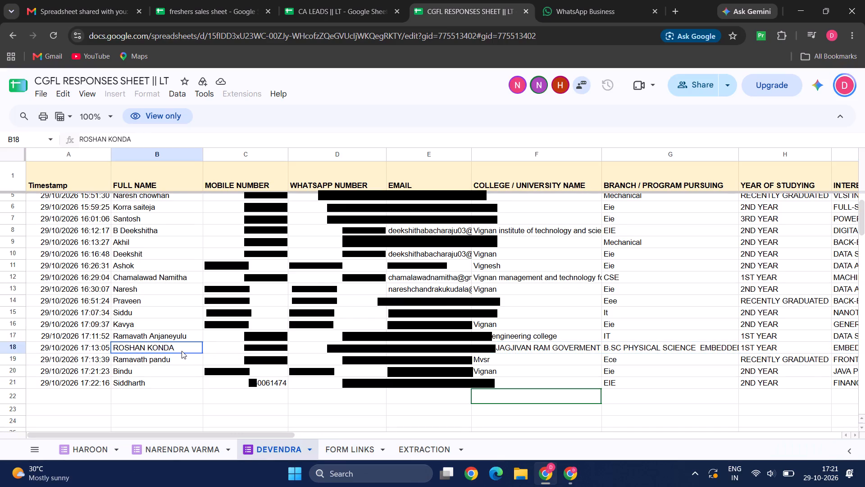
{"action": "double_click", "coordinate": [182, 351]}
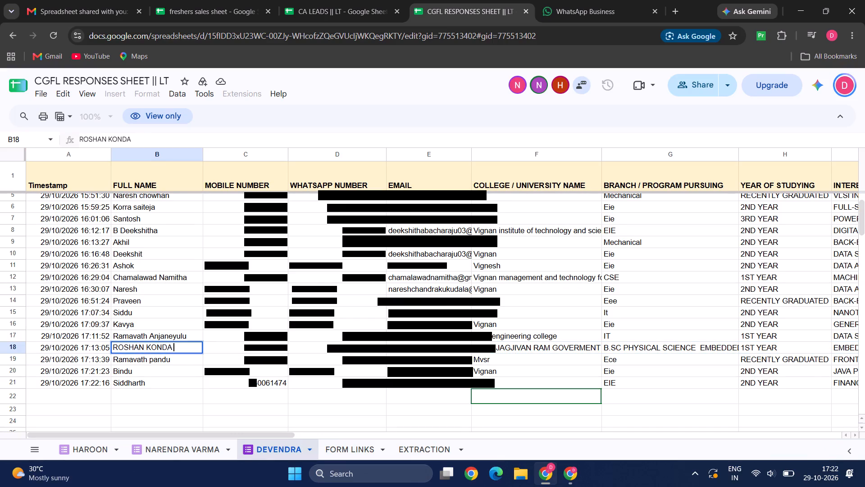
{"action": "key", "text": "ctrl+a"}
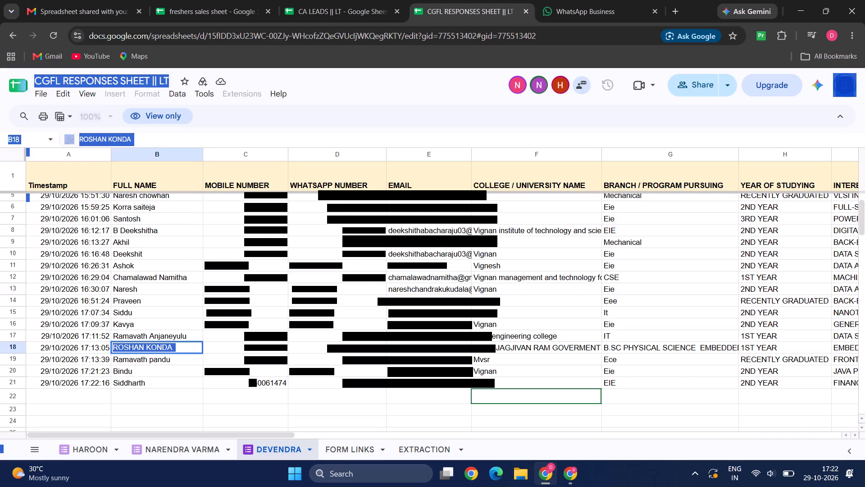
{"action": "triple_click", "coordinate": [182, 351]}
{"action": "key", "text": "ctrl+c"}
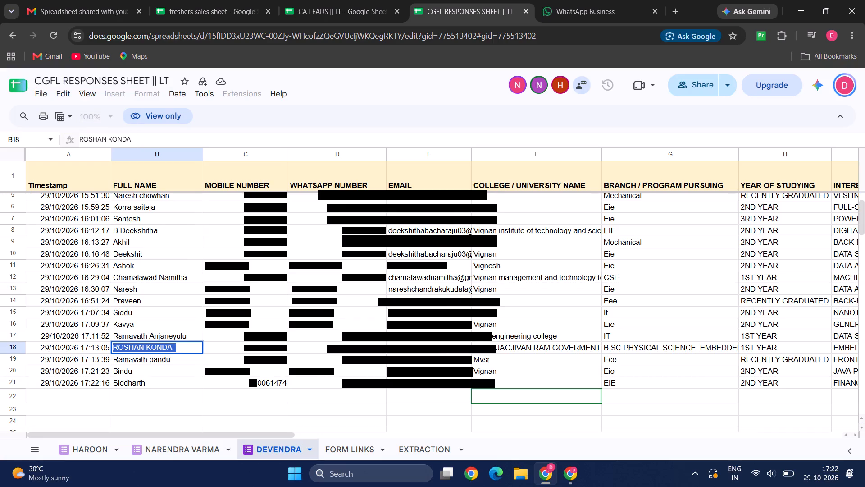
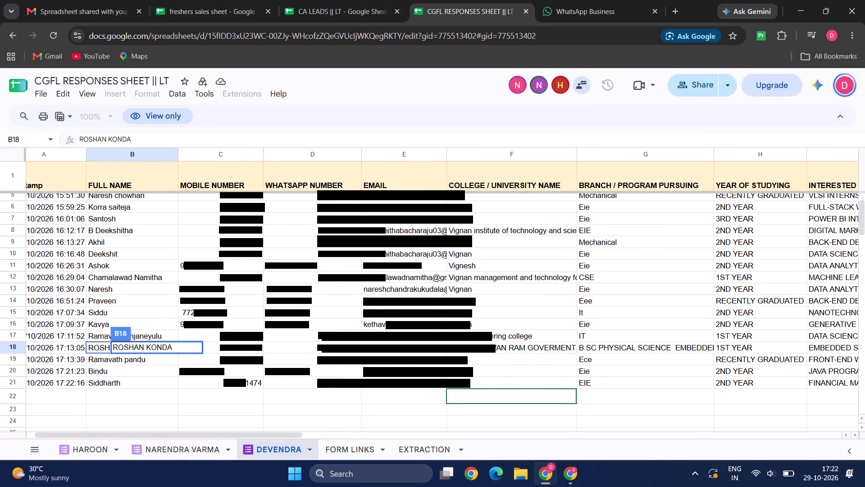
Close the row 18 name view and select the full name cell of the newest DEVENDRA response in row 21.
{"action": "left_click", "coordinate": [145, 385]}
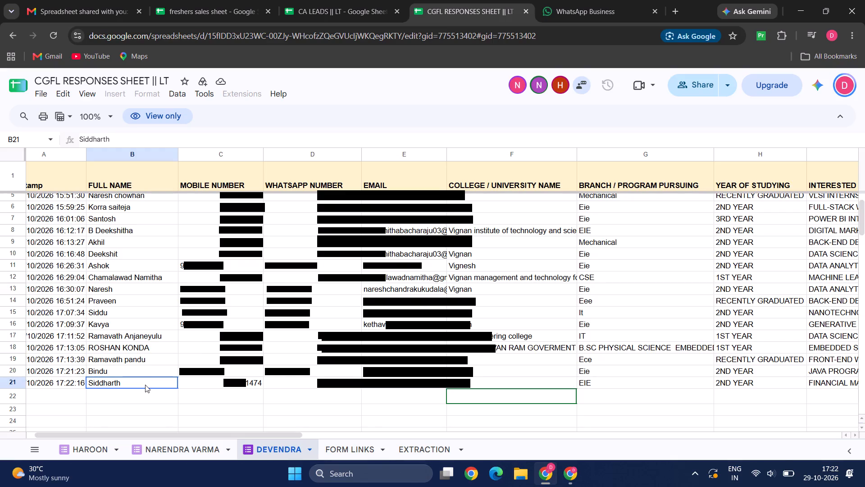
Switch to the CA LEADS sheet and set the UPDATE 1 status of the row 12 lead in DEVENDRA to CALL BACK.
{"action": "left_click", "coordinate": [336, 8]}
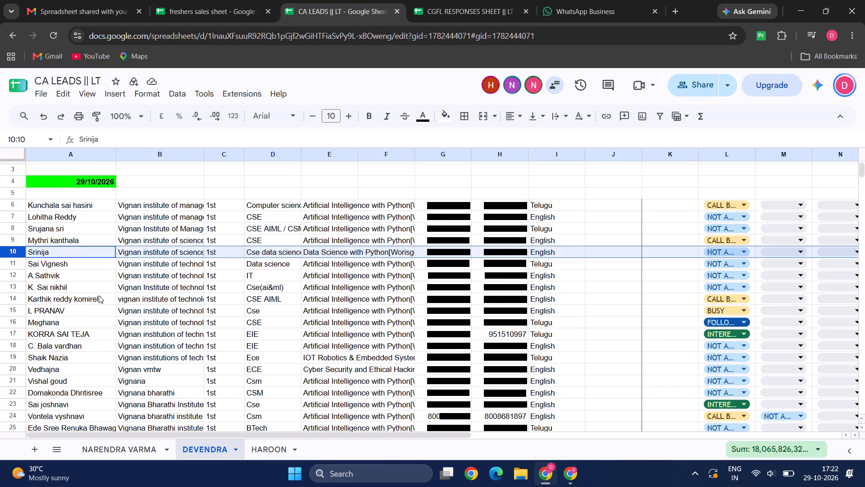
{"action": "scroll", "coordinate": [99, 295], "scroll_direction": "down", "scroll_amount": 1}
{"action": "scroll", "coordinate": [99, 295], "scroll_direction": "up", "scroll_amount": 2}
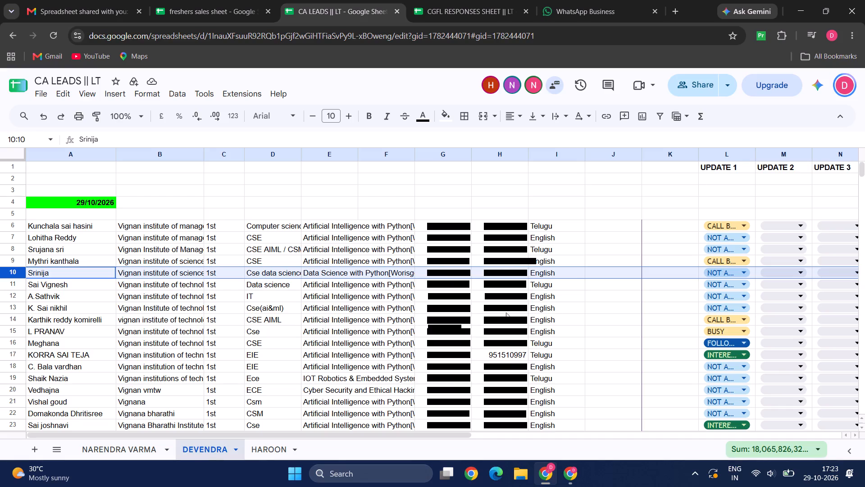
{"action": "left_click", "coordinate": [448, 294]}
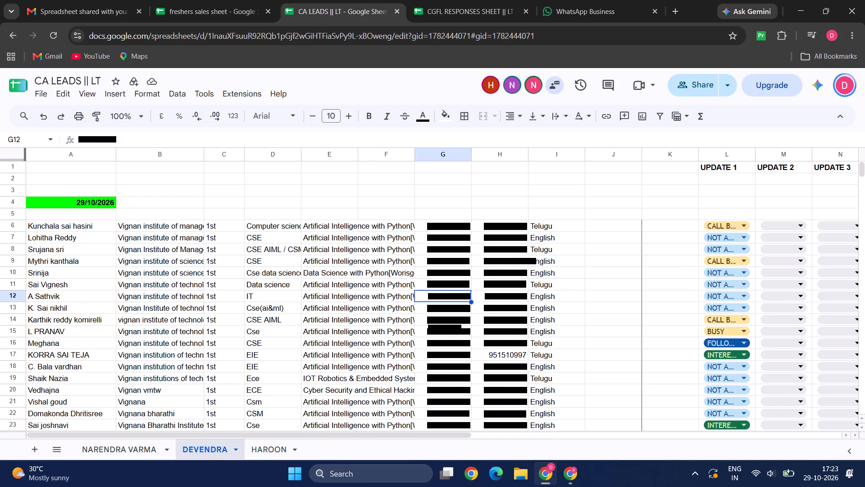
{"action": "left_click", "coordinate": [19, 294]}
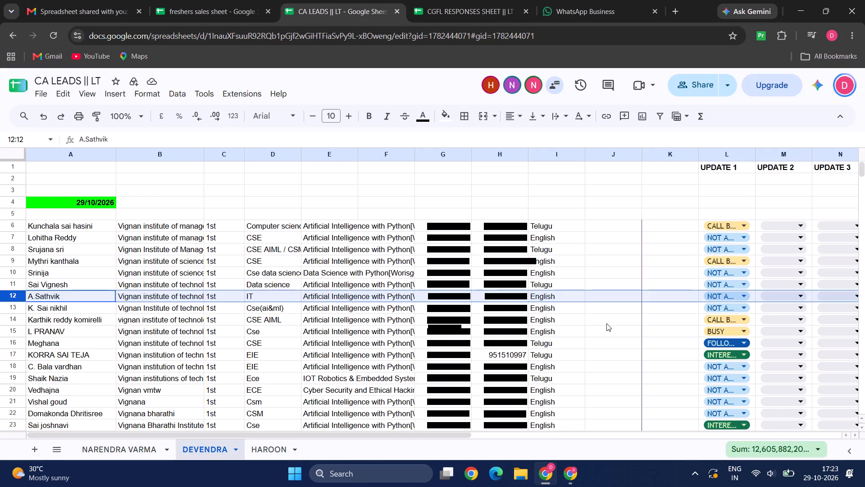
{"action": "scroll", "coordinate": [606, 323], "scroll_direction": "left", "scroll_amount": 4}
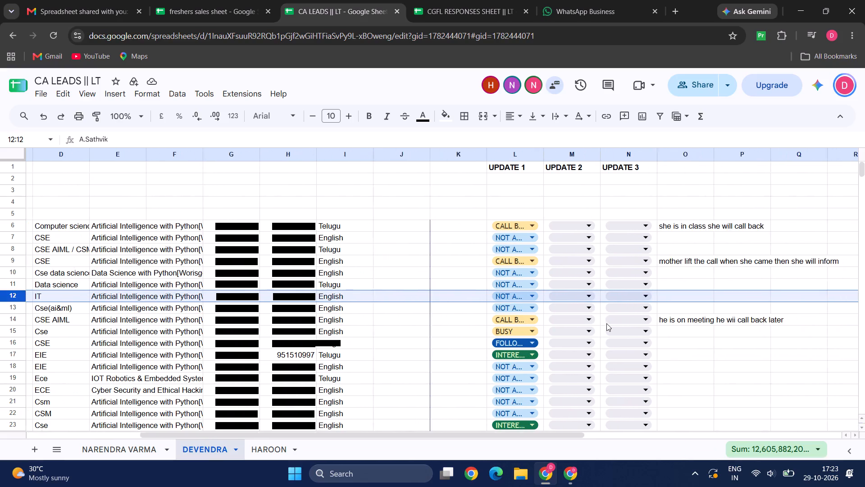
{"action": "scroll", "coordinate": [606, 323], "scroll_direction": "left", "scroll_amount": 1}
{"action": "left_click", "coordinate": [502, 300]}
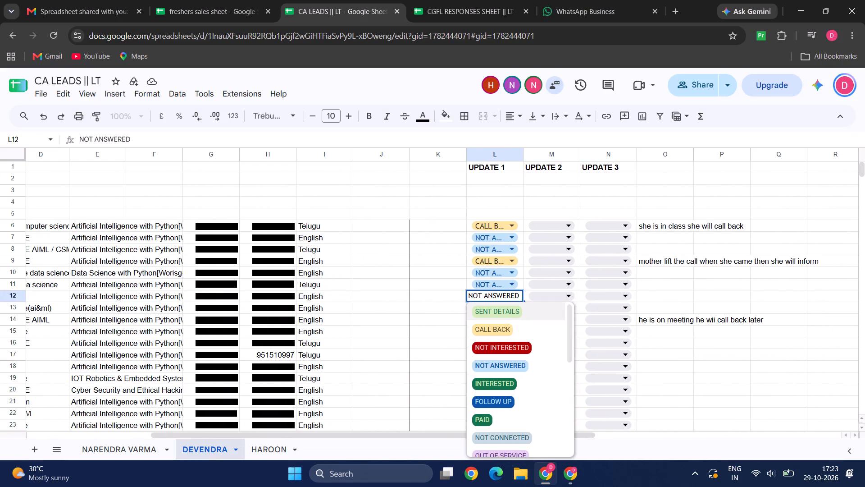
{"action": "left_click", "coordinate": [489, 334]}
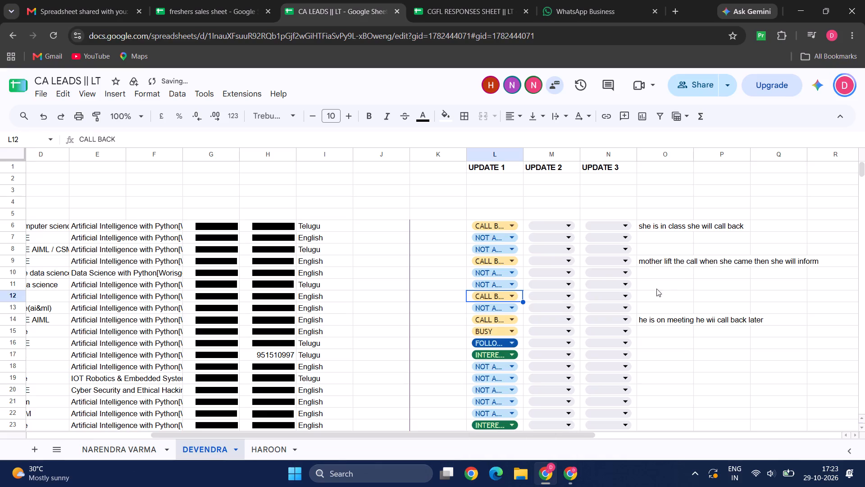
Enter the remark "updated within 15min" in column O for the row 12 lead.
{"action": "left_click", "coordinate": [668, 293]}
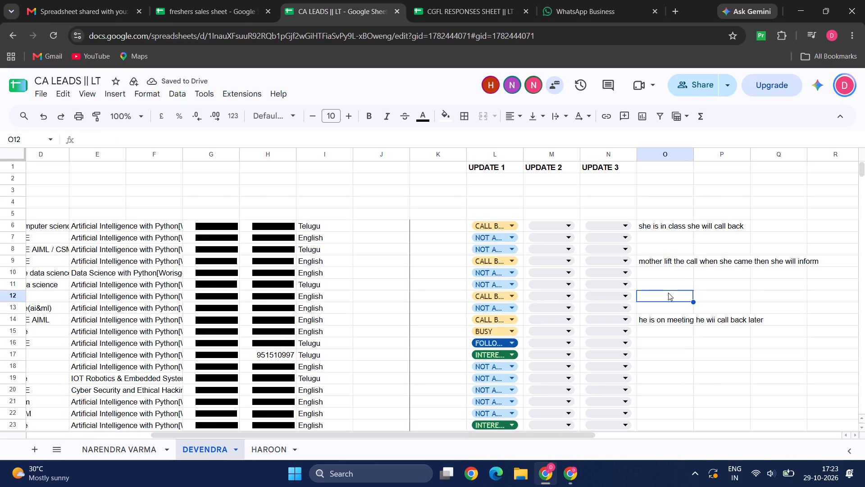
{"action": "type", "text": "updated withi"}
{"action": "key", "text": "space"}
{"action": "key", "text": "BackSpace"}
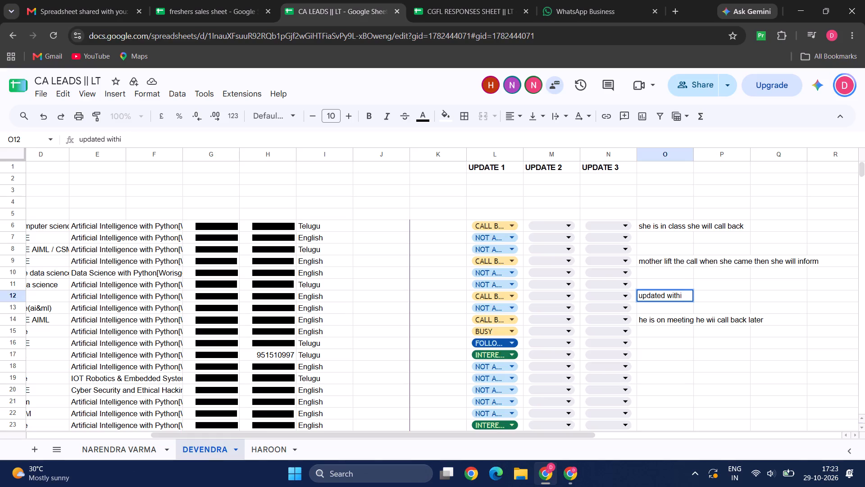
{"action": "key", "text": "BackSpace"}
{"action": "type", "text": "in"}
{"action": "key", "text": "space"}
{"action": "type", "text": "15"}
{"action": "type", "text": "min"}
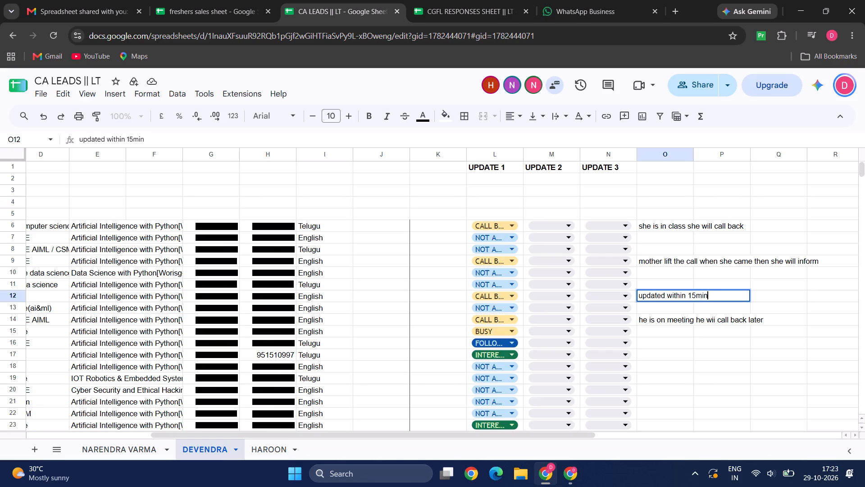
{"action": "scroll", "coordinate": [605, 348], "scroll_direction": "down", "scroll_amount": 3}
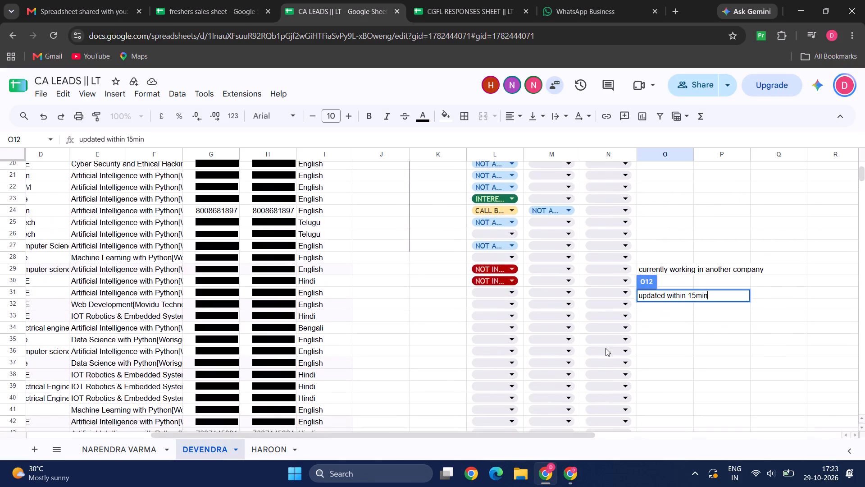
{"action": "left_click", "coordinate": [361, 286]}
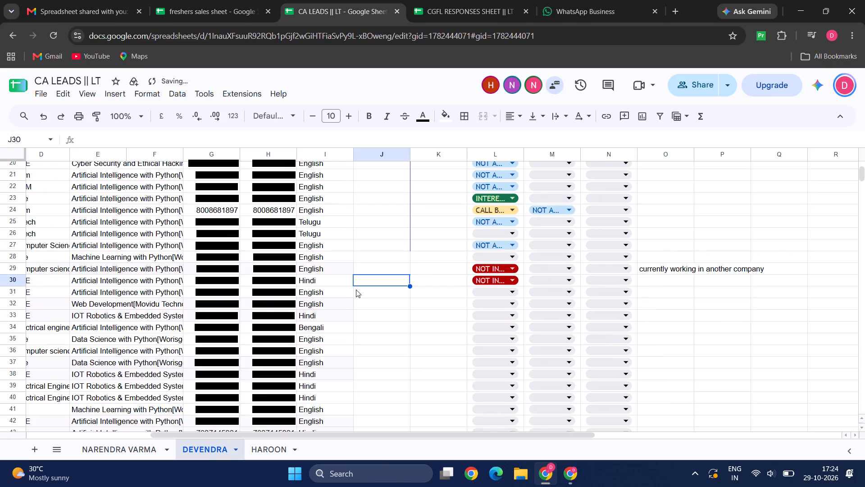
Select the whole of row 31, the Gurukul Kangri CSE lead just below the NOT INTERESTED ones.
{"action": "left_click", "coordinate": [356, 289]}
{"action": "scroll", "coordinate": [130, 297], "scroll_direction": "right", "scroll_amount": 7}
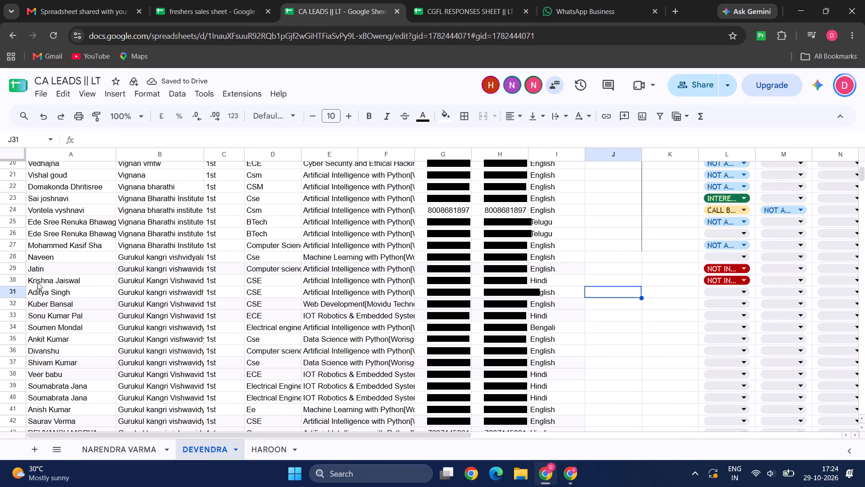
{"action": "left_click", "coordinate": [18, 295]}
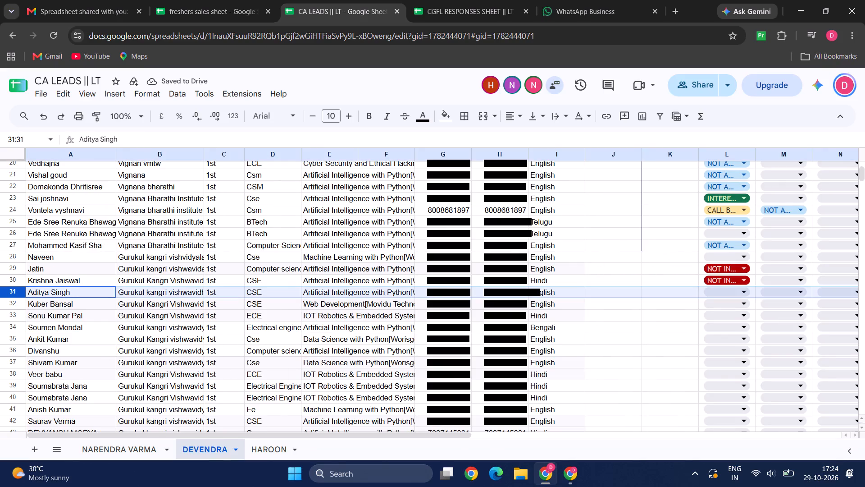
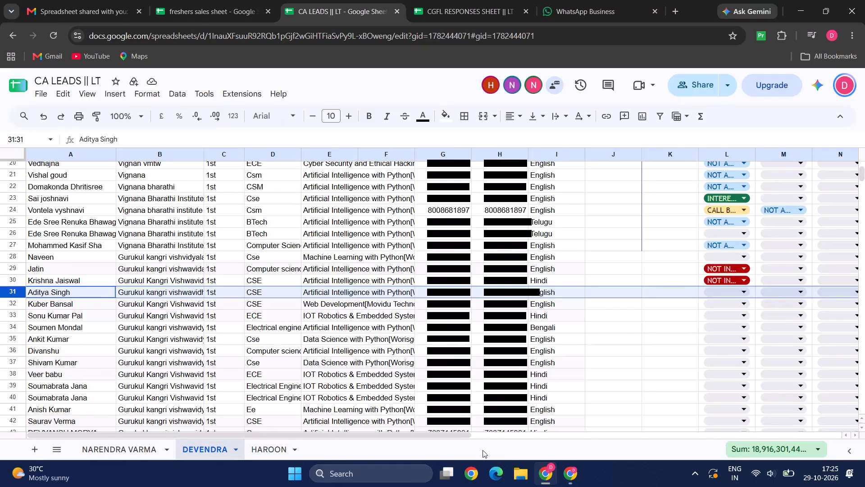
Set the column L call status of the row 31 lead in DEVENDRA to NOT ANSWERED.
{"action": "left_click", "coordinate": [727, 295]}
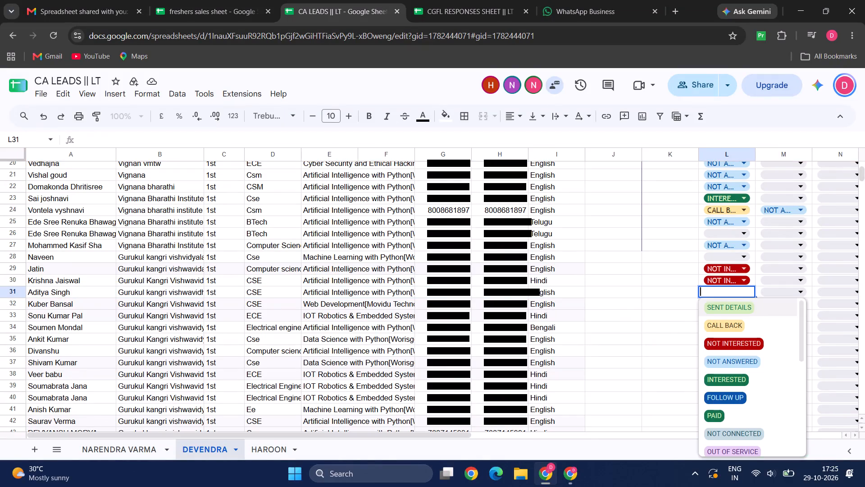
{"action": "scroll", "coordinate": [714, 408], "scroll_direction": "down", "scroll_amount": 1}
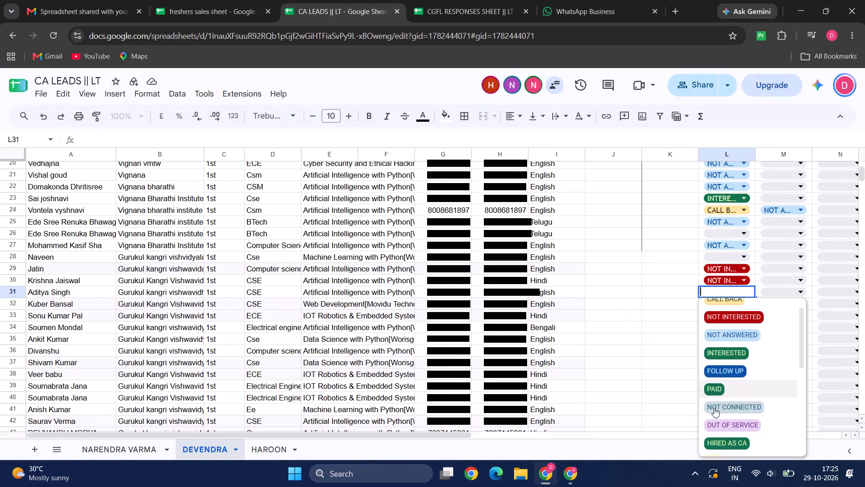
{"action": "scroll", "coordinate": [714, 408], "scroll_direction": "down", "scroll_amount": 4}
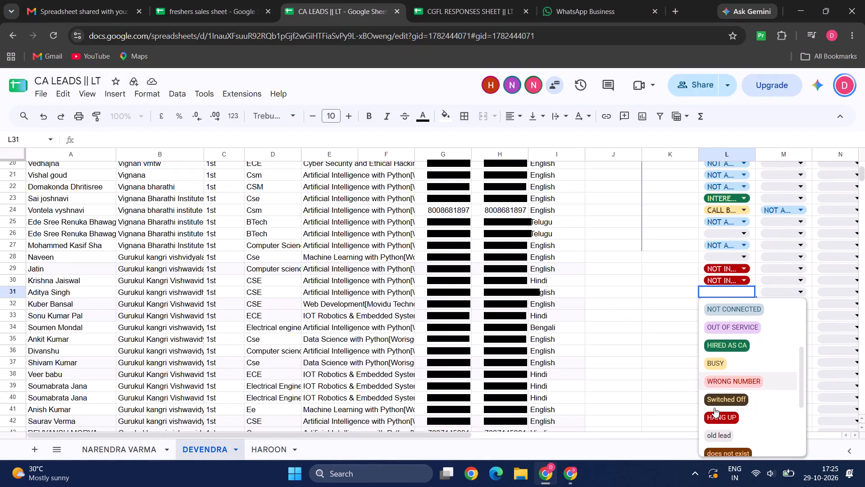
{"action": "scroll", "coordinate": [714, 408], "scroll_direction": "down", "scroll_amount": 1}
{"action": "scroll", "coordinate": [714, 408], "scroll_direction": "up", "scroll_amount": 2}
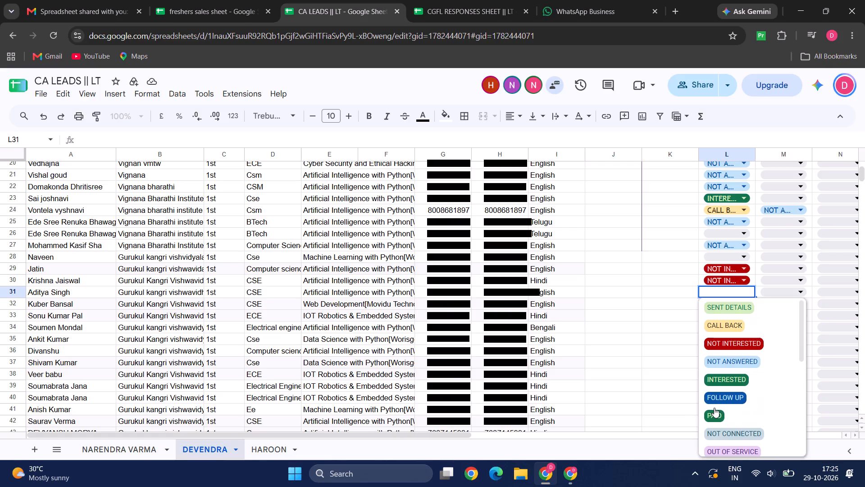
{"action": "scroll", "coordinate": [714, 408], "scroll_direction": "up", "scroll_amount": 1}
{"action": "scroll", "coordinate": [730, 359], "scroll_direction": "down", "scroll_amount": 2}
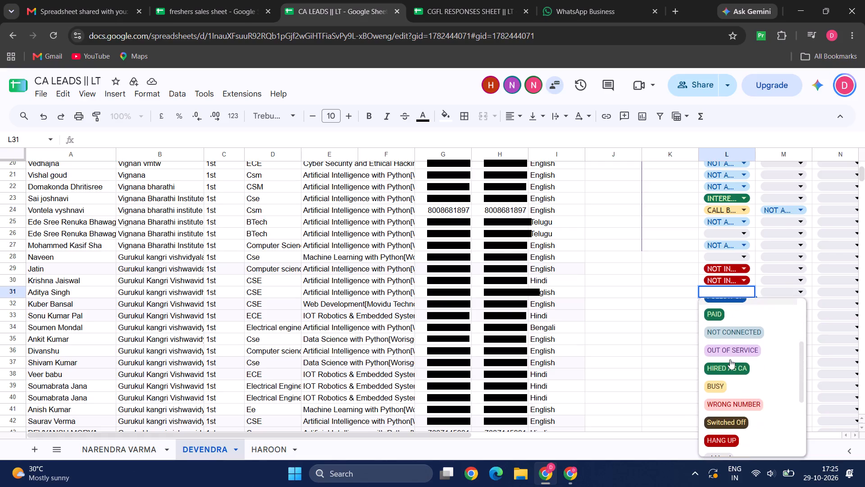
{"action": "scroll", "coordinate": [730, 359], "scroll_direction": "down", "scroll_amount": 4}
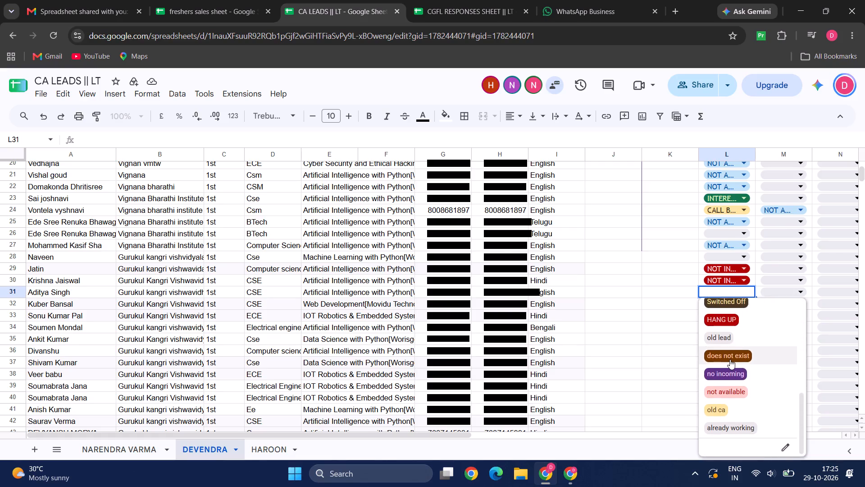
{"action": "scroll", "coordinate": [730, 359], "scroll_direction": "up", "scroll_amount": 4}
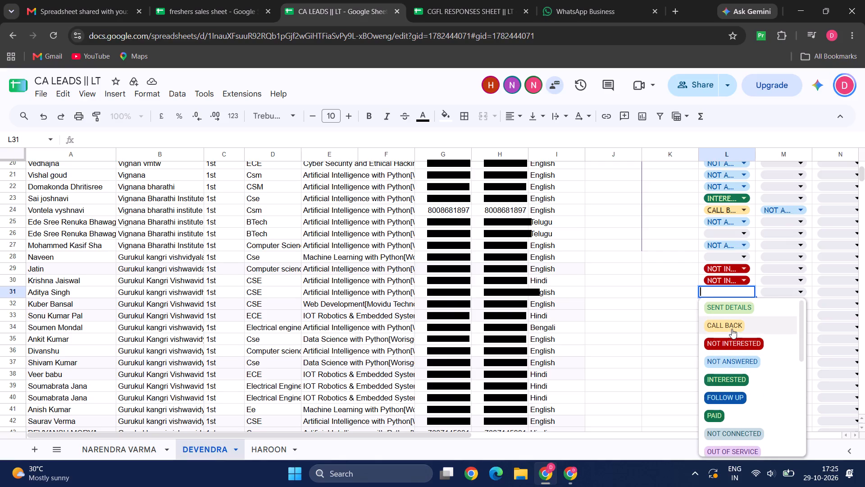
{"action": "left_click", "coordinate": [731, 361]}
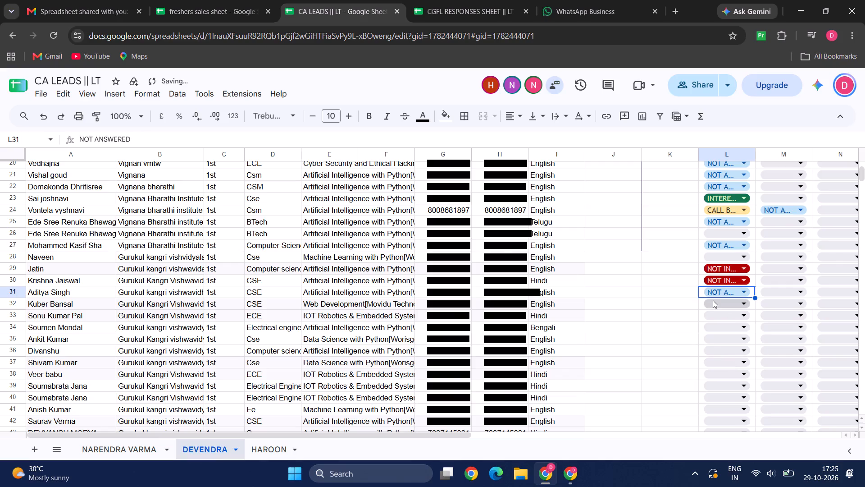
{"action": "left_click", "coordinate": [725, 292]}
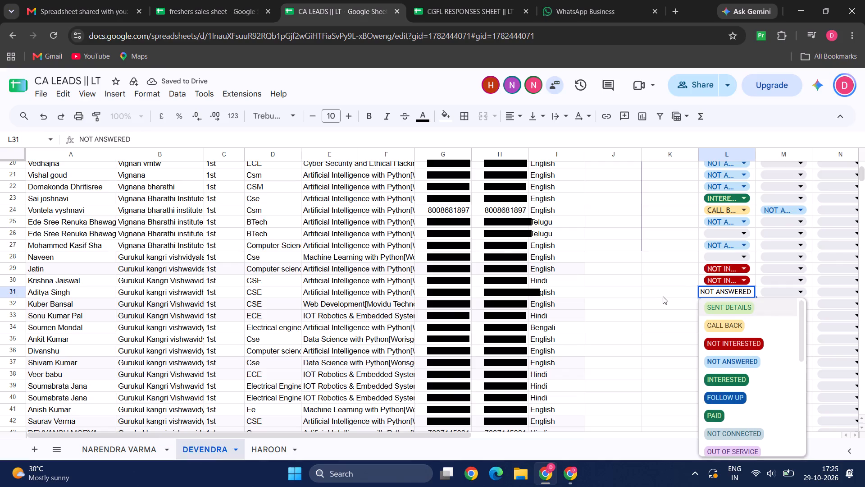
Enter the remark "call cut" in column K for the row 31 lead.
{"action": "left_click", "coordinate": [661, 291]}
{"action": "type", "text": "call"}
{"action": "key", "text": "space"}
{"action": "type", "text": "cut"}
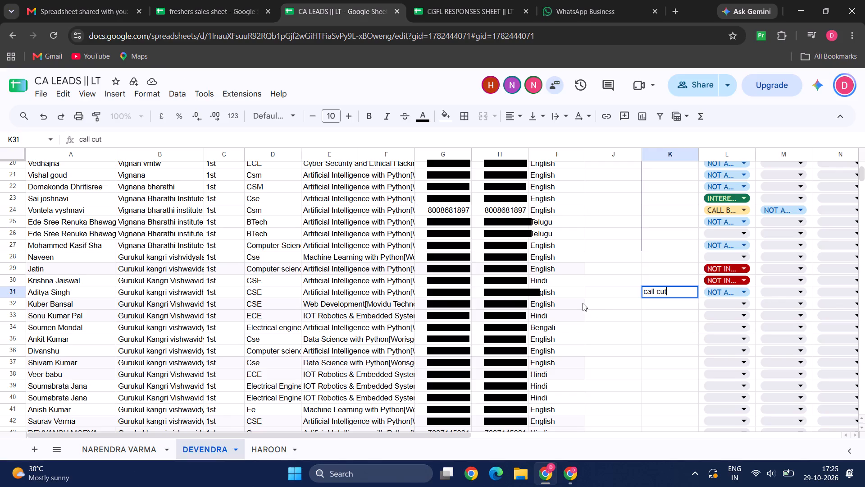
{"action": "left_click", "coordinate": [583, 303]}
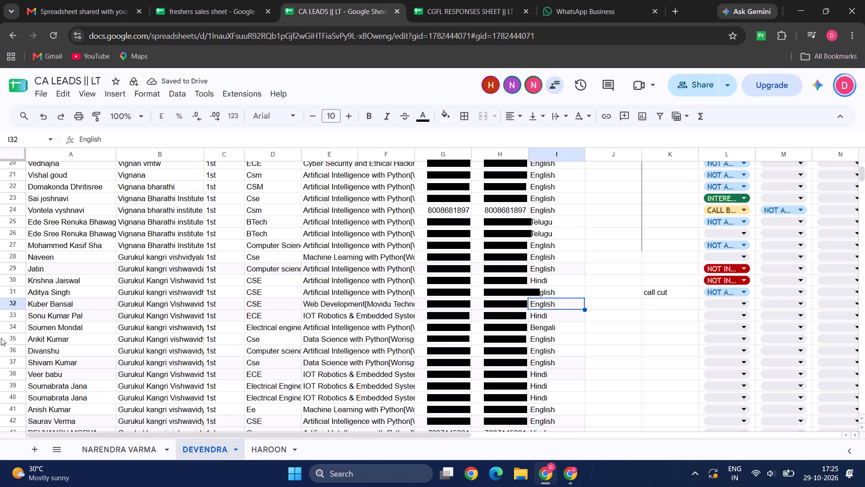
Select the whole of row 28, the Gurukul Kangri Cse lead just above the NOT INTERESTED ones.
{"action": "left_click", "coordinate": [18, 259]}
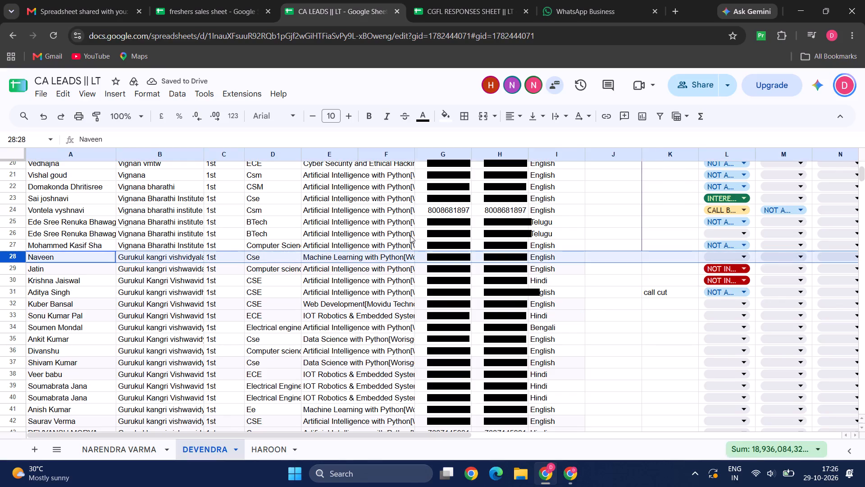
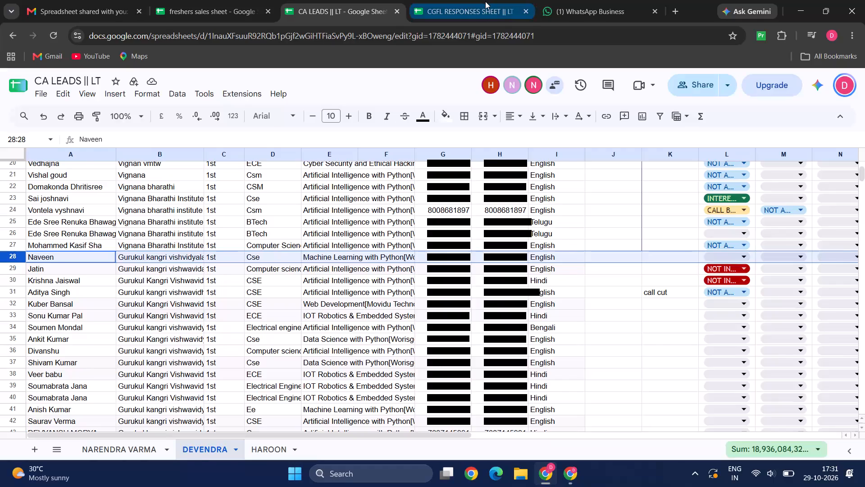
Switch to the CGFL RESPONSES SHEET and examine the class representative and referral code columns of the latest DEVENDRA responses.
{"action": "left_click", "coordinate": [485, 1]}
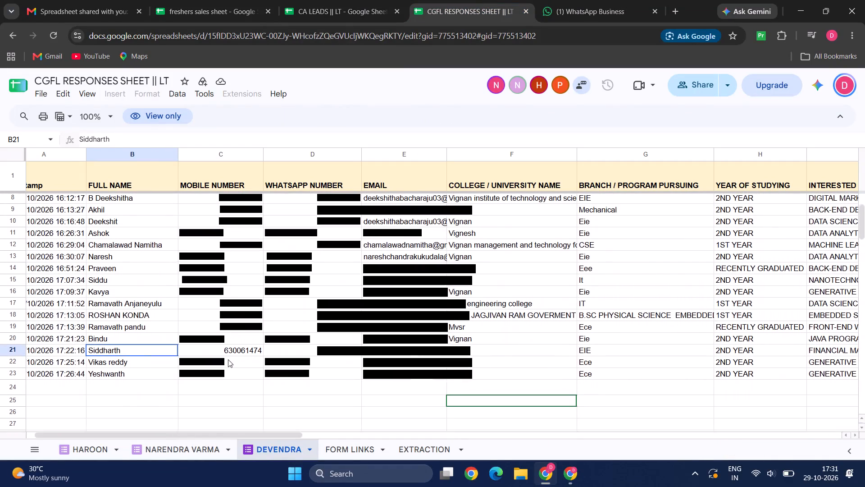
{"action": "scroll", "coordinate": [228, 359], "scroll_direction": "left", "scroll_amount": 6}
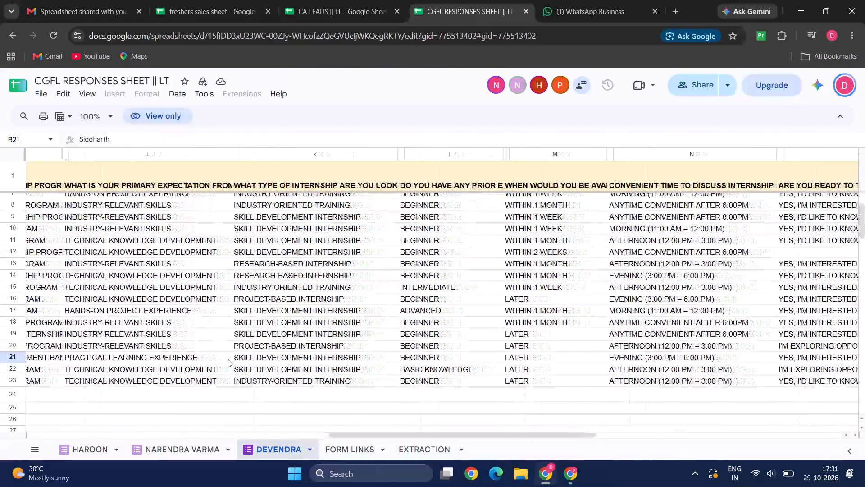
{"action": "scroll", "coordinate": [228, 359], "scroll_direction": "left", "scroll_amount": 2}
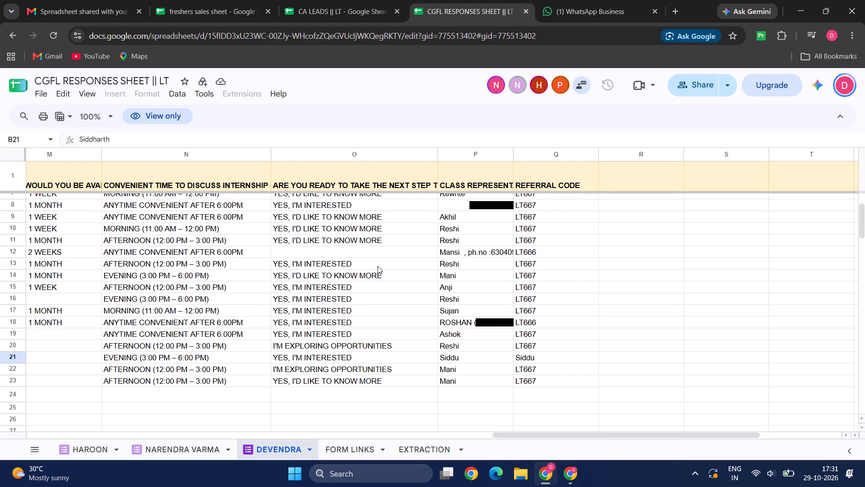
Copy the FULL NAME entries of the DEVENDRA responses from row 14 through row 23.
{"action": "scroll", "coordinate": [378, 266], "scroll_direction": "up", "scroll_amount": 1}
{"action": "scroll", "coordinate": [378, 266], "scroll_direction": "right", "scroll_amount": 7}
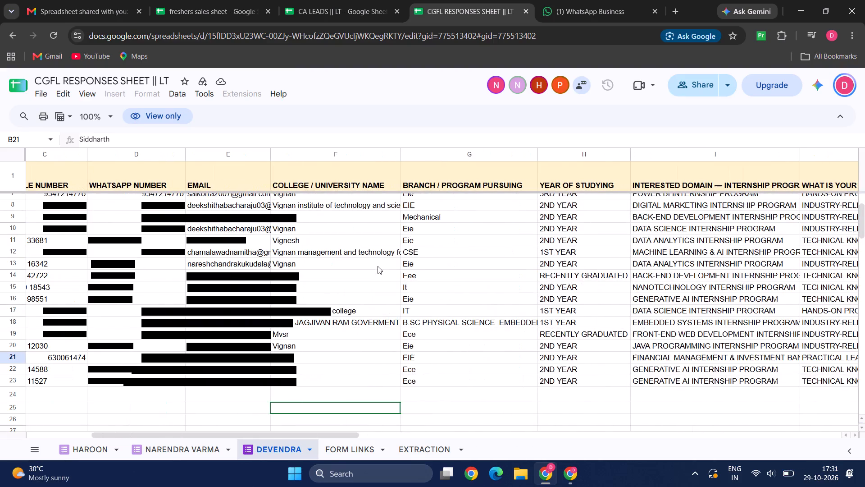
{"action": "left_click", "coordinate": [221, 266]}
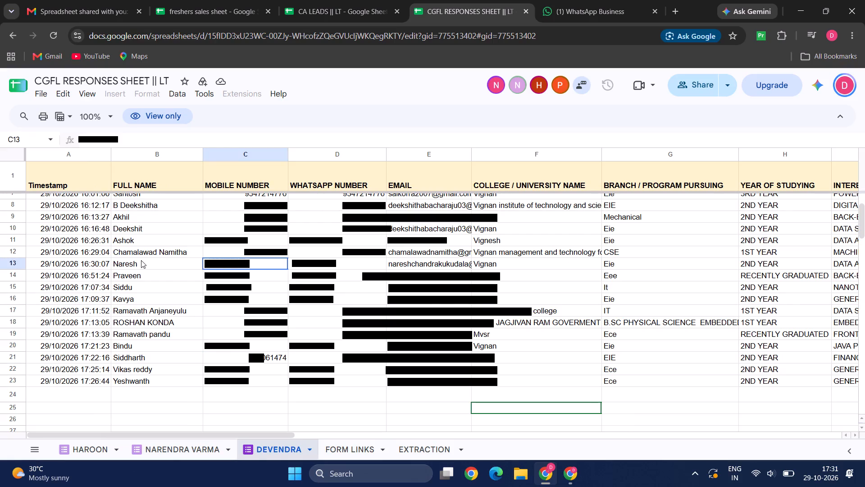
{"action": "left_click", "coordinate": [134, 275]}
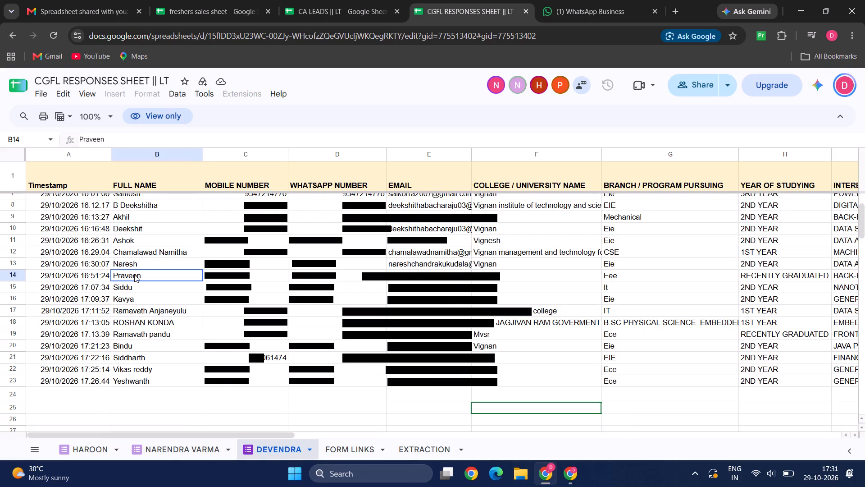
{"action": "key", "text": "ctrl+shift+Down"}
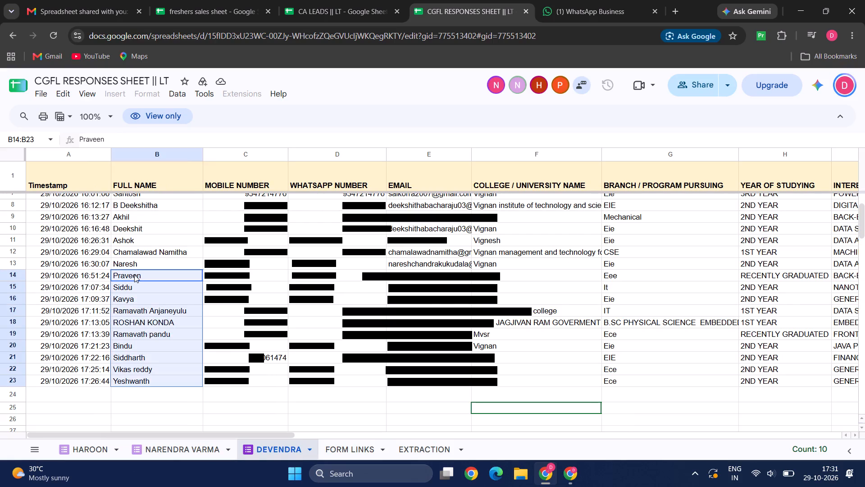
{"action": "key", "text": "ctrl+c"}
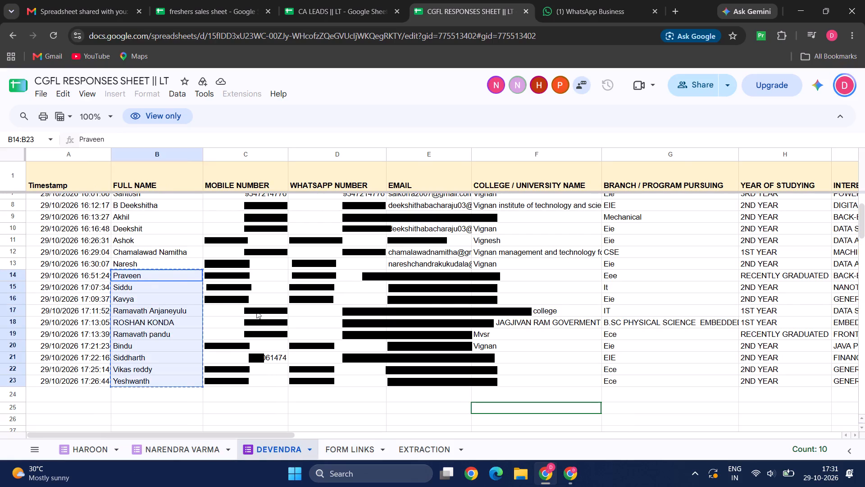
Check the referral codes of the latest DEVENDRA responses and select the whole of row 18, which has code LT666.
{"action": "scroll", "coordinate": [285, 342], "scroll_direction": "left", "scroll_amount": 11}
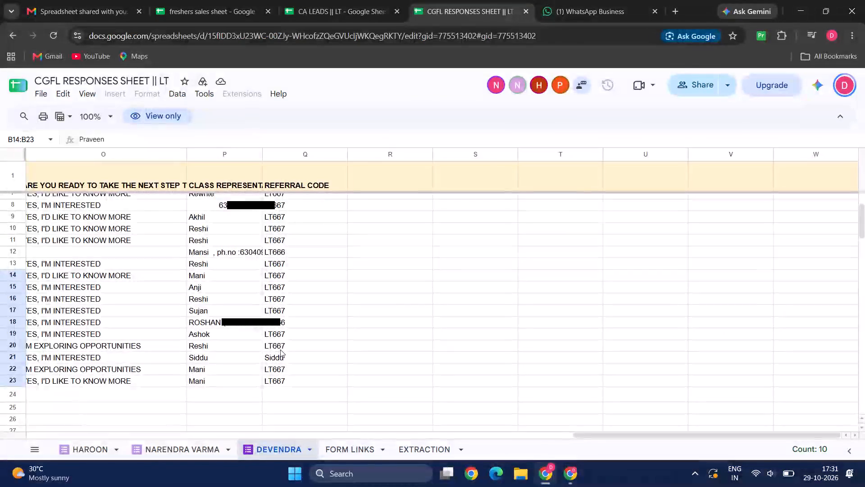
{"action": "left_click", "coordinate": [292, 322]}
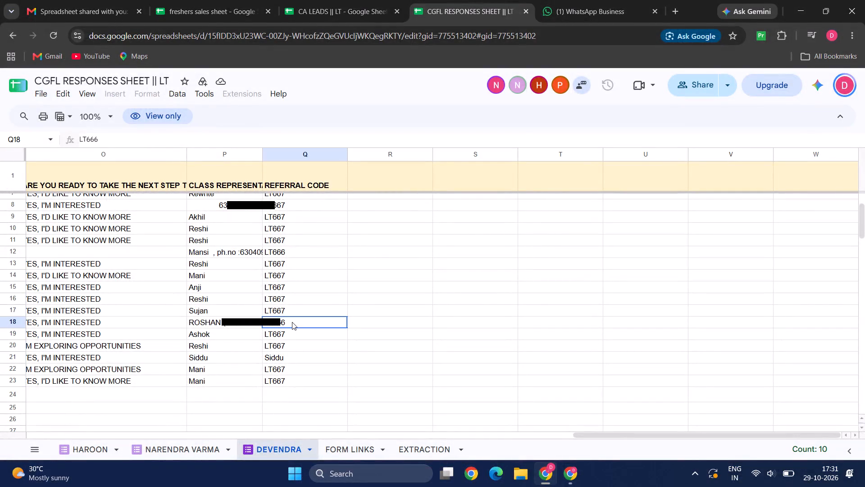
{"action": "left_click", "coordinate": [12, 321]}
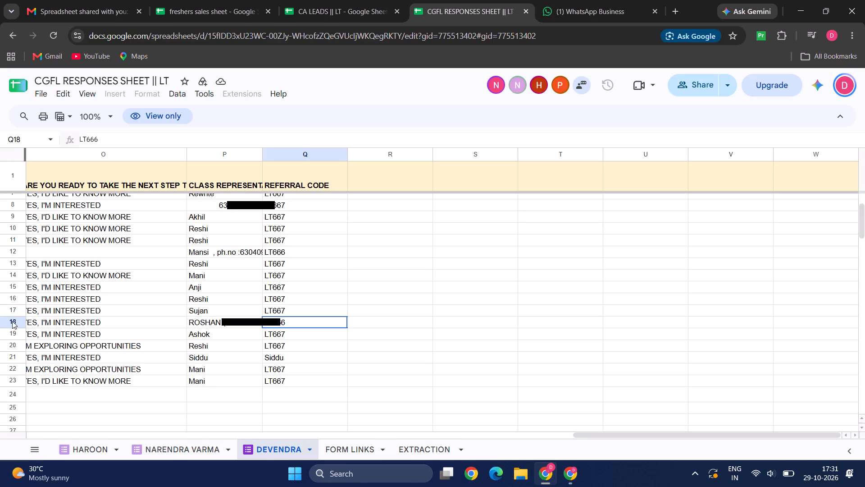
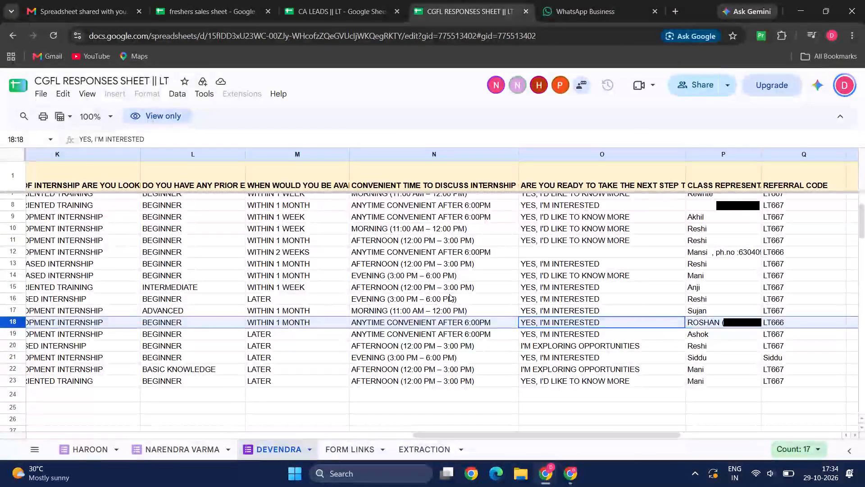
Review the DEVENDRA responses, including highlighted row 18, across the columns from contact and college details to class representative and referral code.
{"action": "scroll", "coordinate": [458, 294], "scroll_direction": "right", "scroll_amount": 5}
{"action": "scroll", "coordinate": [458, 294], "scroll_direction": "left", "scroll_amount": 2}
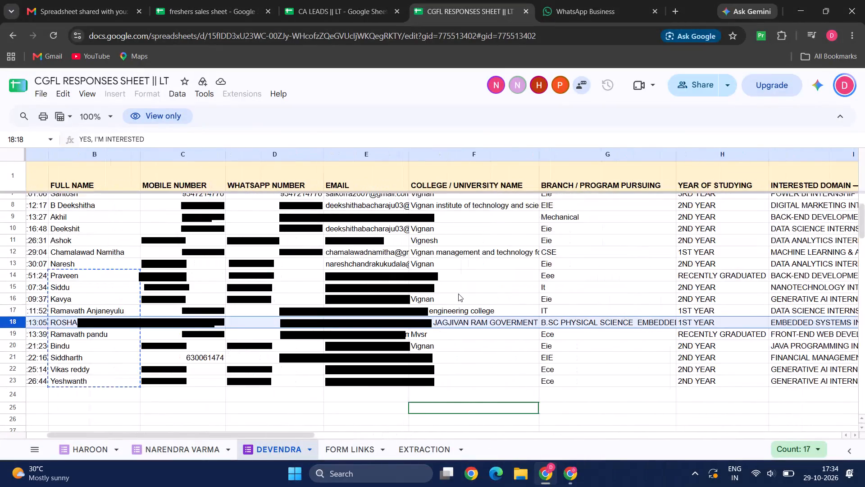
{"action": "scroll", "coordinate": [458, 294], "scroll_direction": "left", "scroll_amount": 9}
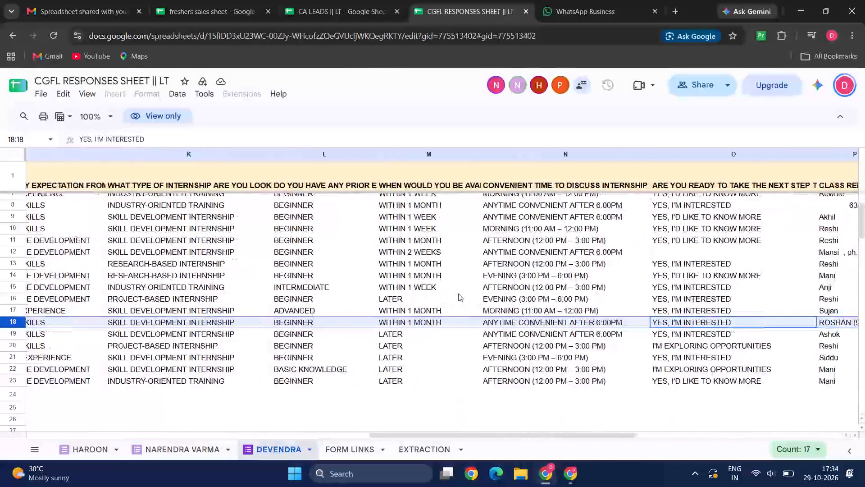
{"action": "scroll", "coordinate": [458, 294], "scroll_direction": "left", "scroll_amount": 1}
{"action": "scroll", "coordinate": [458, 294], "scroll_direction": "right", "scroll_amount": 3}
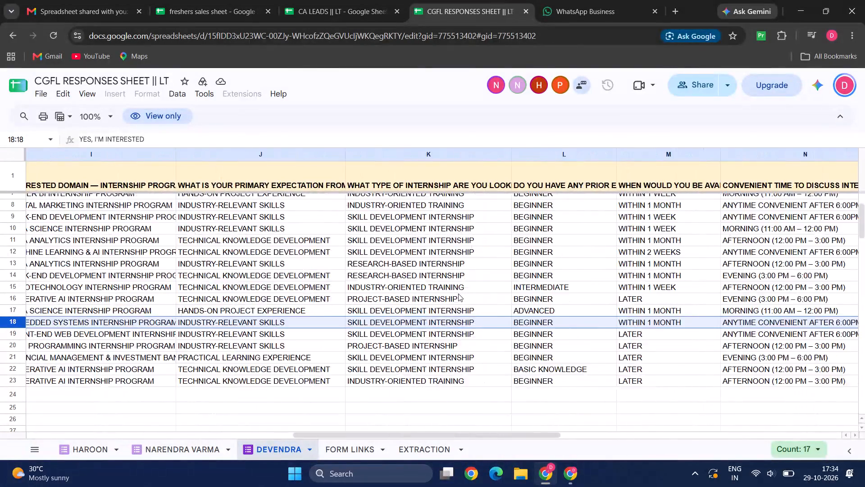
{"action": "scroll", "coordinate": [458, 294], "scroll_direction": "right", "scroll_amount": 3}
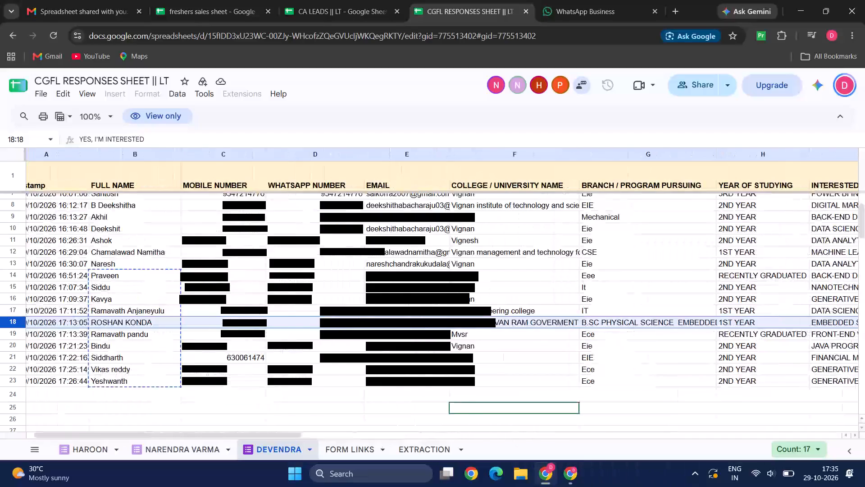
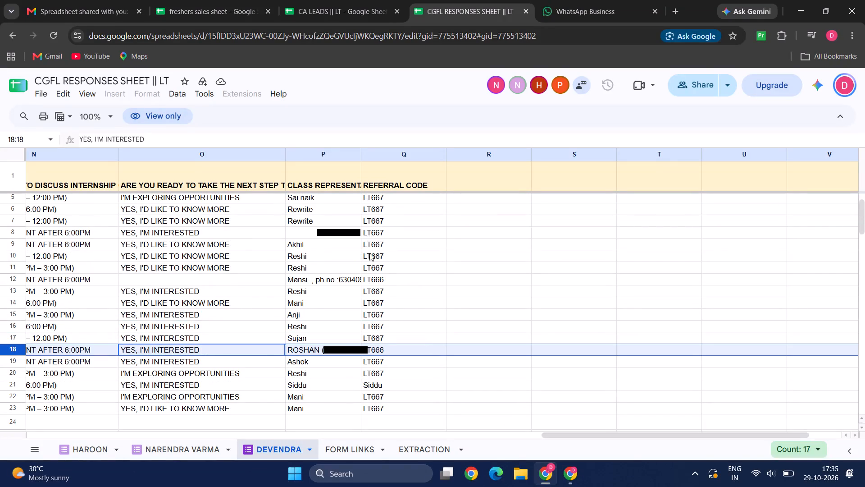
{"action": "scroll", "coordinate": [387, 386], "scroll_direction": "down", "scroll_amount": 1}
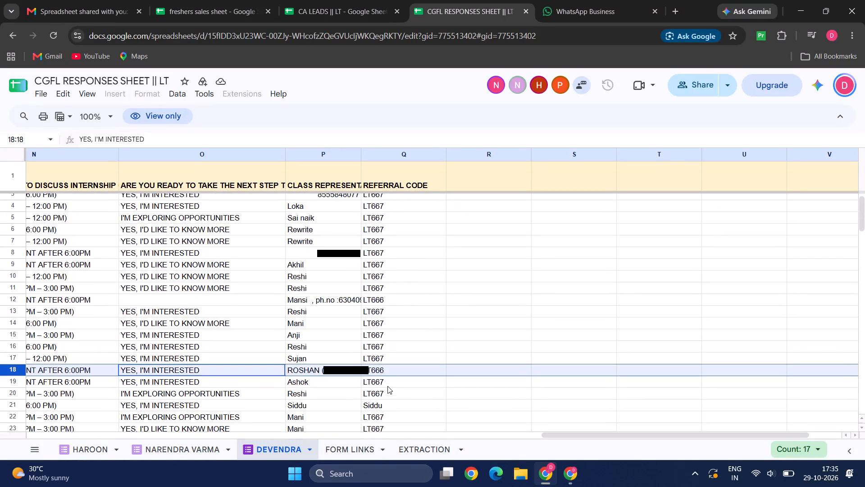
{"action": "scroll", "coordinate": [387, 386], "scroll_direction": "down", "scroll_amount": 2}
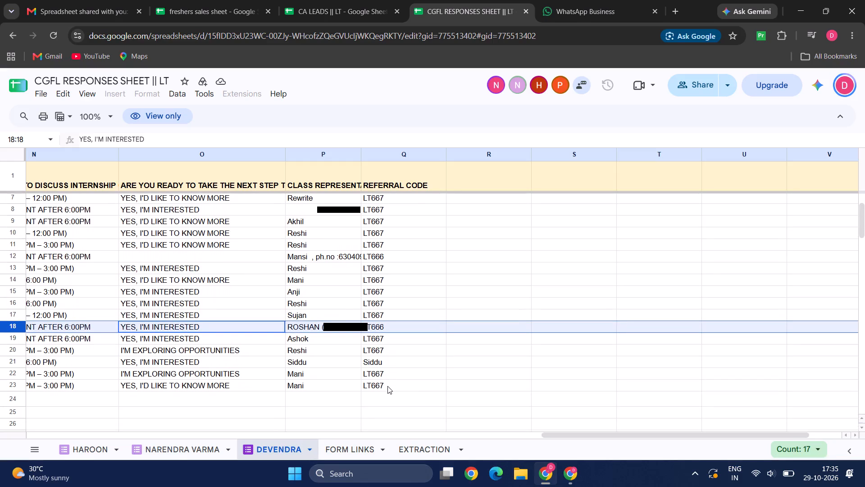
{"action": "scroll", "coordinate": [387, 386], "scroll_direction": "down", "scroll_amount": 2}
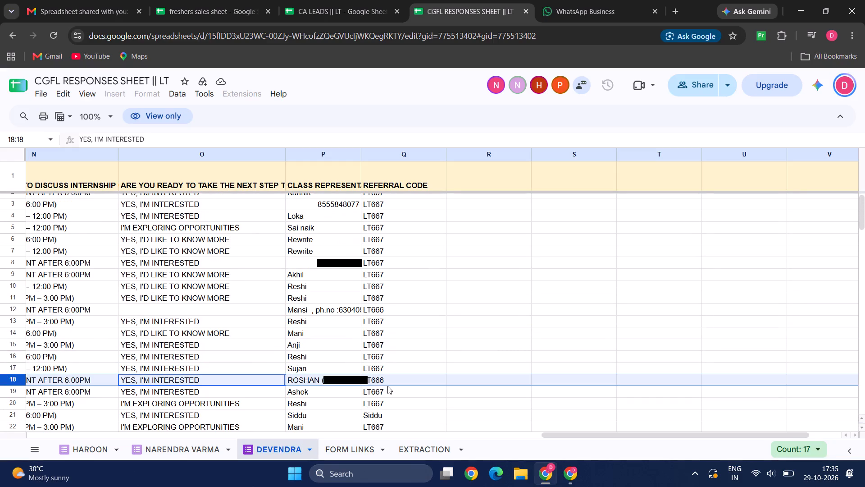
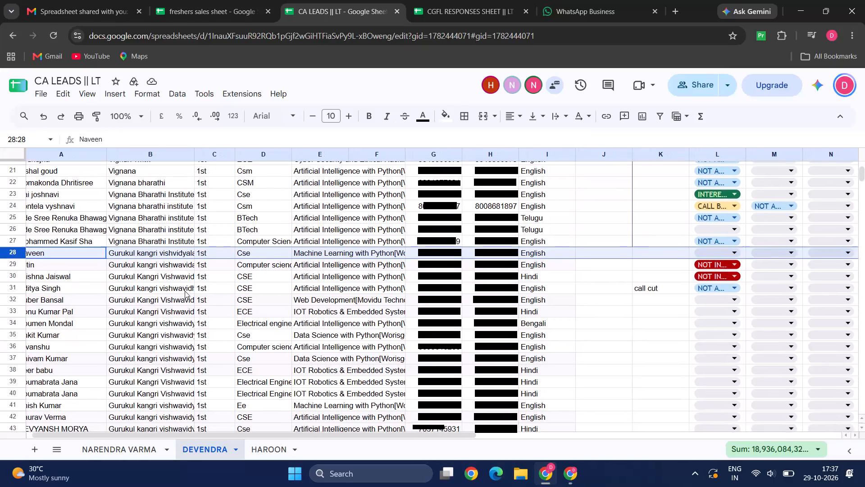
Review the DEVENDRA leads in the rows around selected row 28, from names and colleges across to call statuses and remarks.
{"action": "scroll", "coordinate": [185, 291], "scroll_direction": "left", "scroll_amount": 1}
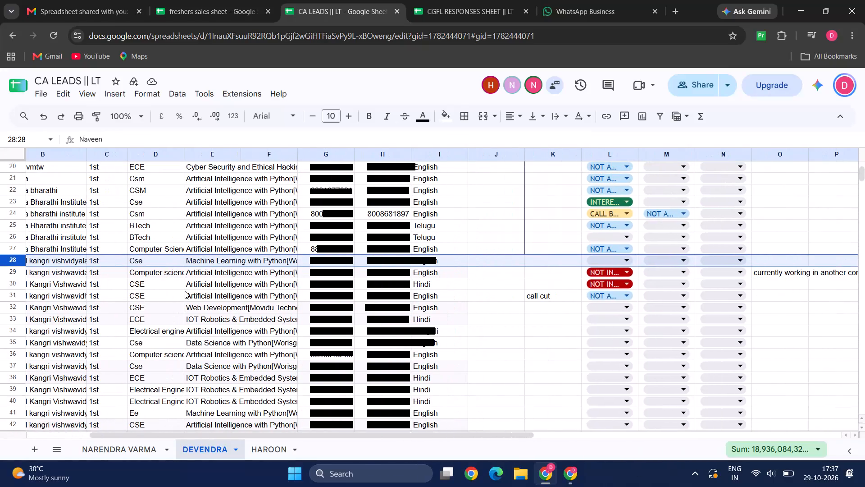
{"action": "scroll", "coordinate": [185, 291], "scroll_direction": "left", "scroll_amount": 2}
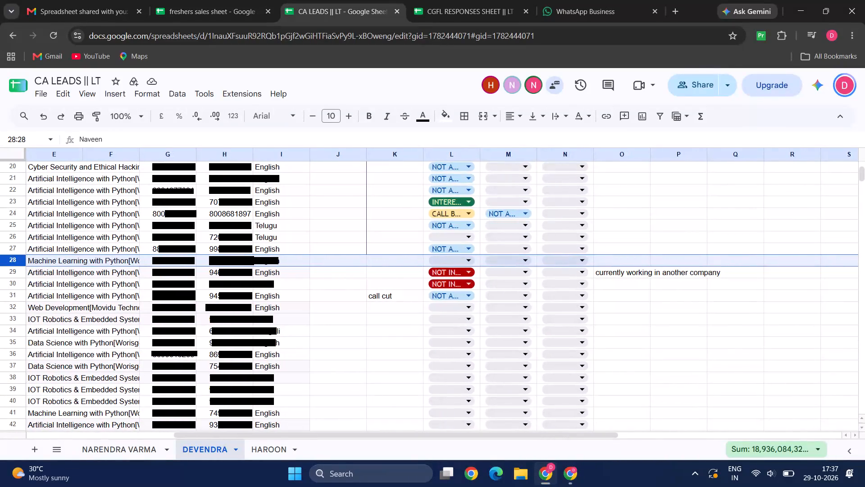
{"action": "scroll", "coordinate": [185, 291], "scroll_direction": "up", "scroll_amount": 3}
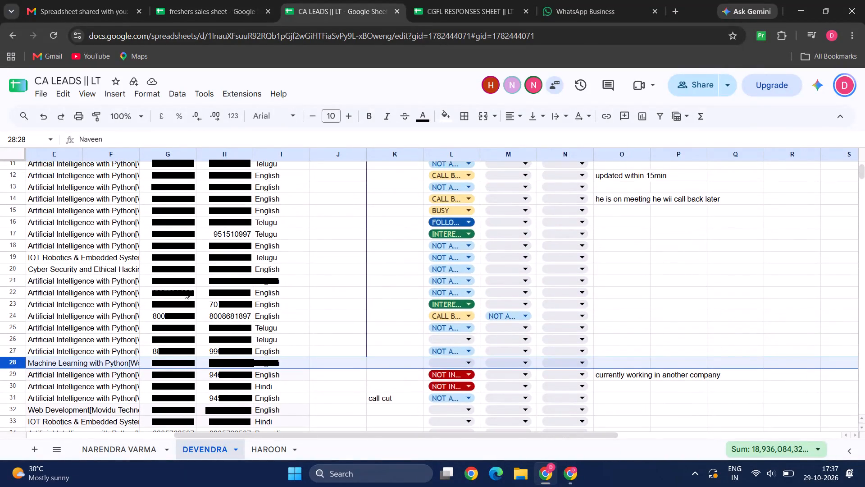
{"action": "scroll", "coordinate": [185, 291], "scroll_direction": "up", "scroll_amount": 1}
{"action": "scroll", "coordinate": [185, 291], "scroll_direction": "right", "scroll_amount": 3}
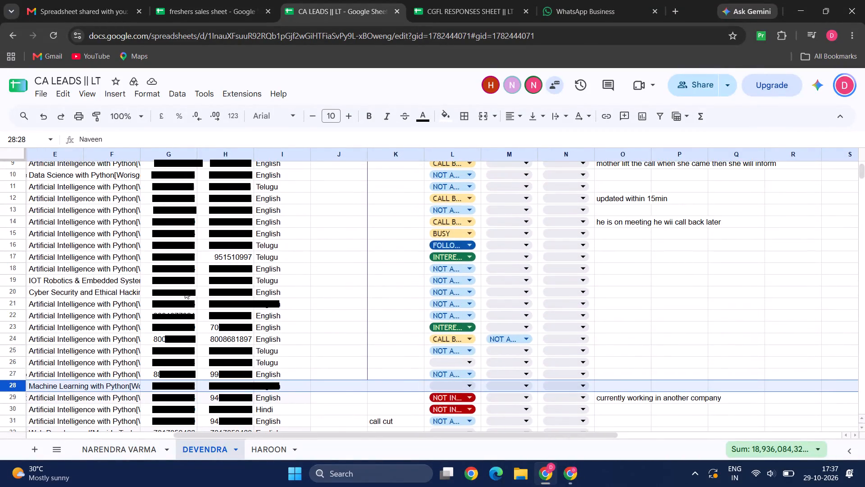
{"action": "scroll", "coordinate": [185, 291], "scroll_direction": "right", "scroll_amount": 2}
{"action": "scroll", "coordinate": [67, 279], "scroll_direction": "down", "scroll_amount": 1}
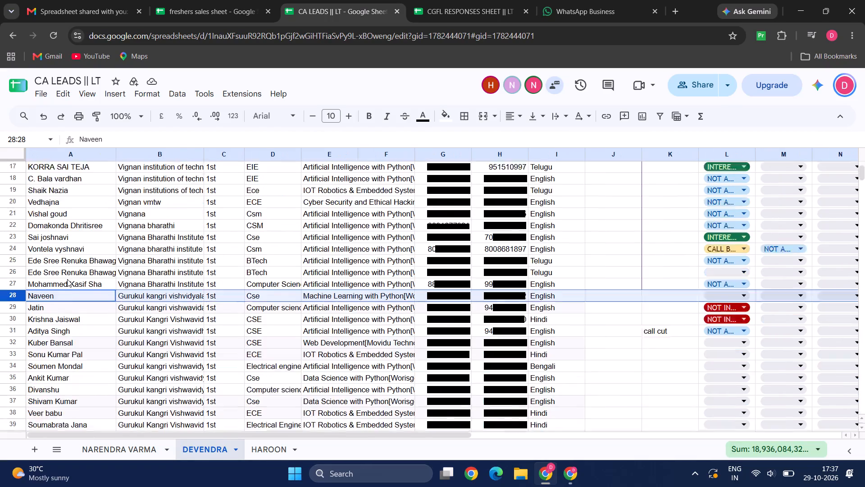
Review the DEVENDRA leads and their call statuses down to the end of the list, and highlight the lead in row 34.
{"action": "scroll", "coordinate": [19, 355], "scroll_direction": "down", "scroll_amount": 3}
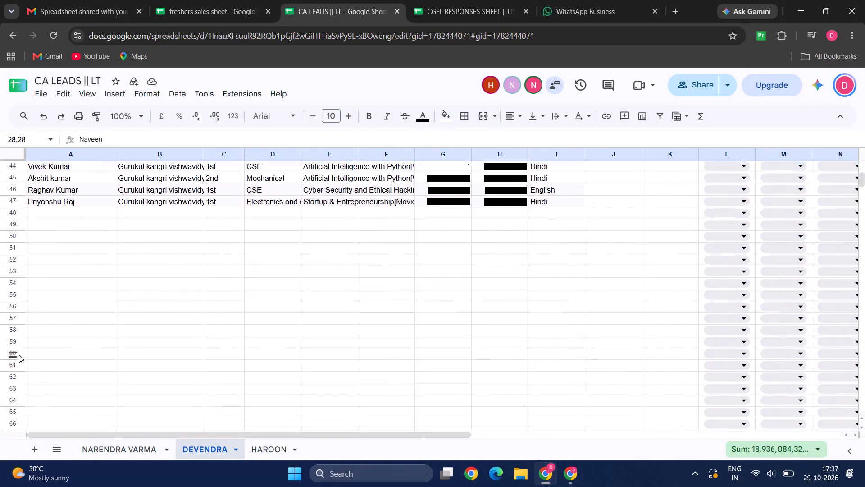
{"action": "scroll", "coordinate": [19, 355], "scroll_direction": "up", "scroll_amount": 3}
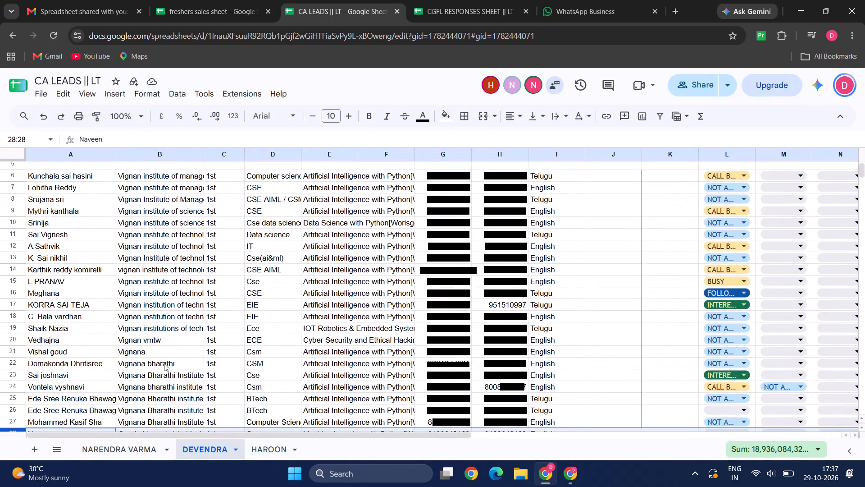
{"action": "scroll", "coordinate": [164, 363], "scroll_direction": "down", "scroll_amount": 3}
{"action": "scroll", "coordinate": [164, 363], "scroll_direction": "left", "scroll_amount": 3}
{"action": "scroll", "coordinate": [164, 363], "scroll_direction": "down", "scroll_amount": 1}
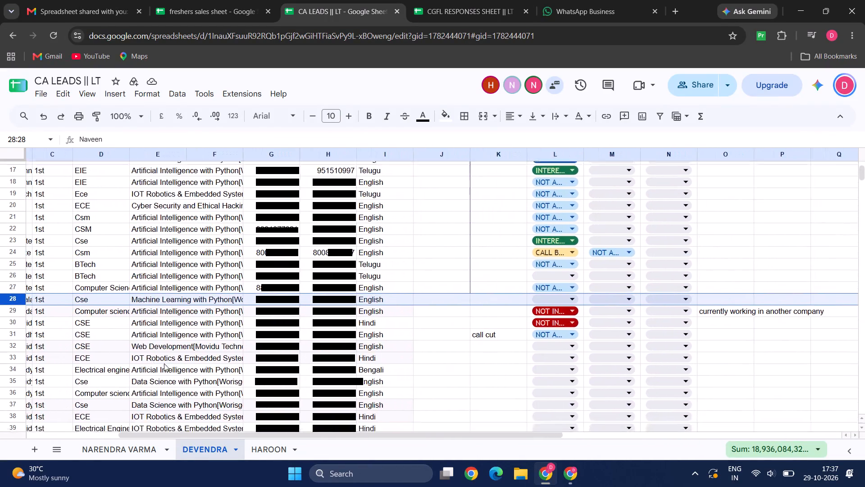
{"action": "scroll", "coordinate": [164, 363], "scroll_direction": "down", "scroll_amount": 1}
{"action": "left_click", "coordinate": [480, 293]}
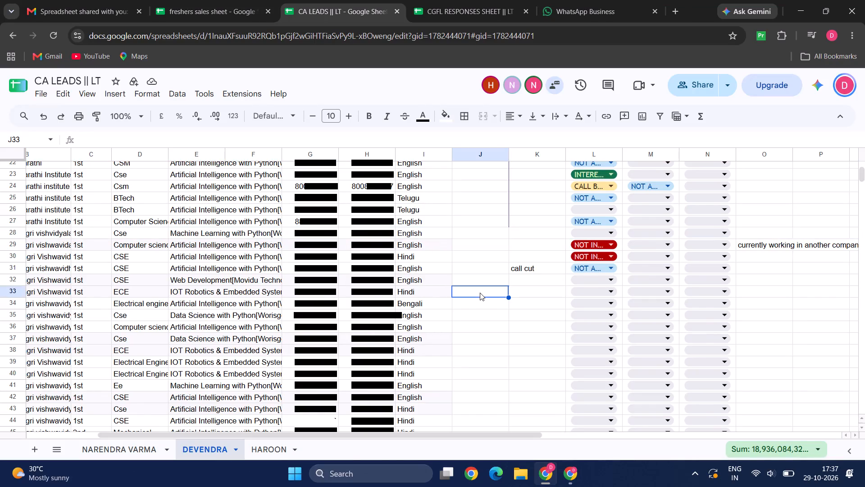
{"action": "scroll", "coordinate": [359, 288], "scroll_direction": "right", "scroll_amount": 5}
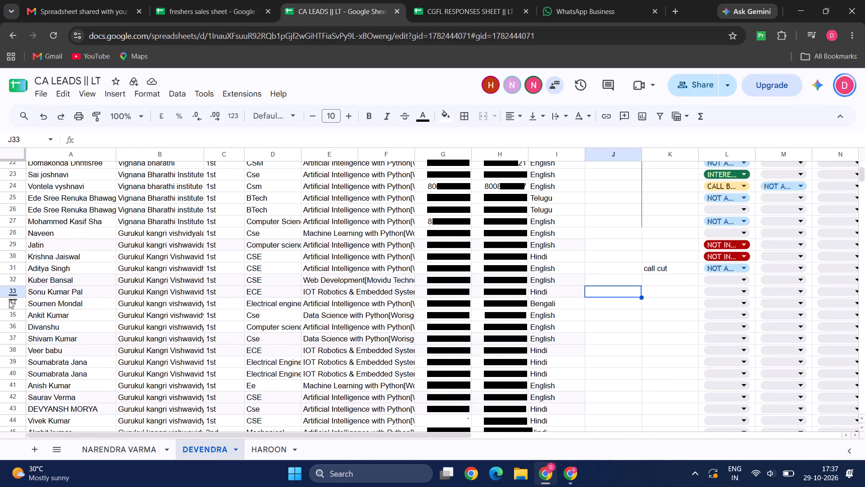
{"action": "left_click", "coordinate": [12, 302]}
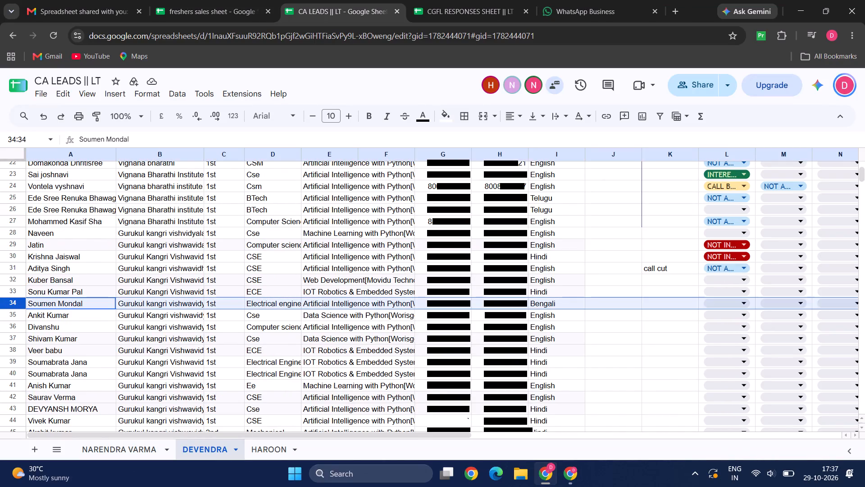
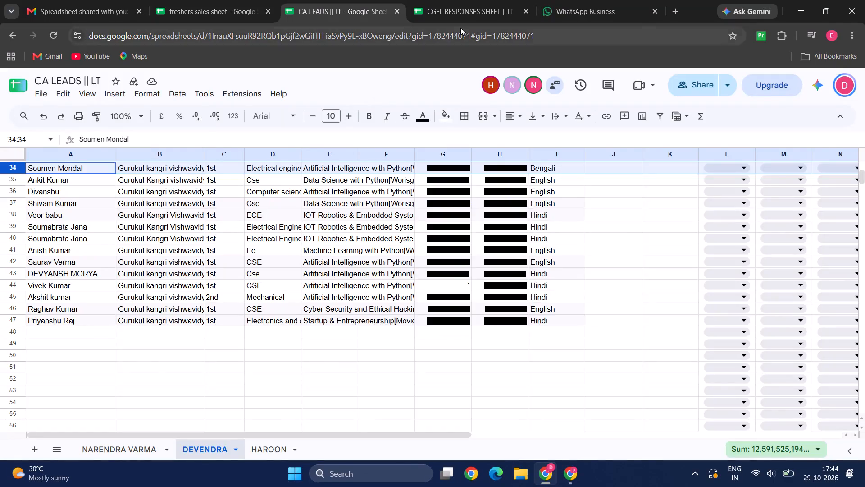
In the CGFL RESPONSES SHEET's DEVENDRA responses, check the class representative and referral code columns for all rows through the newest entries.
{"action": "left_click", "coordinate": [461, 9]}
{"action": "scroll", "coordinate": [218, 319], "scroll_direction": "down", "scroll_amount": 1}
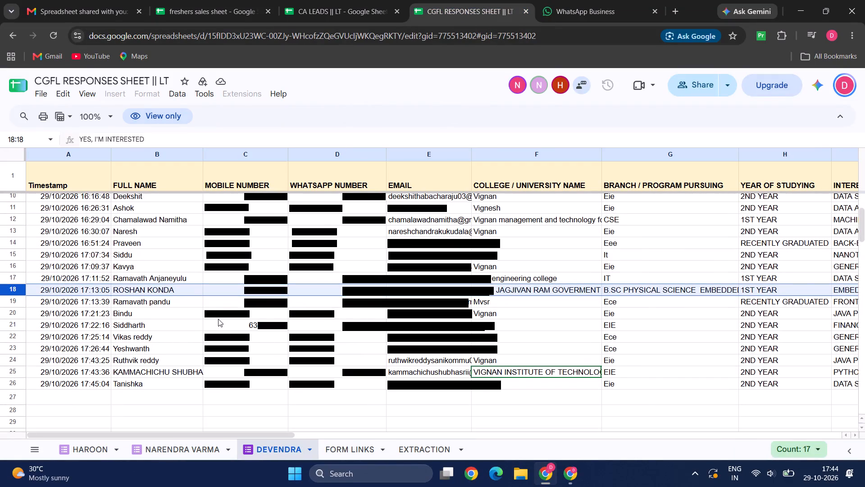
{"action": "scroll", "coordinate": [218, 319], "scroll_direction": "down", "scroll_amount": 1}
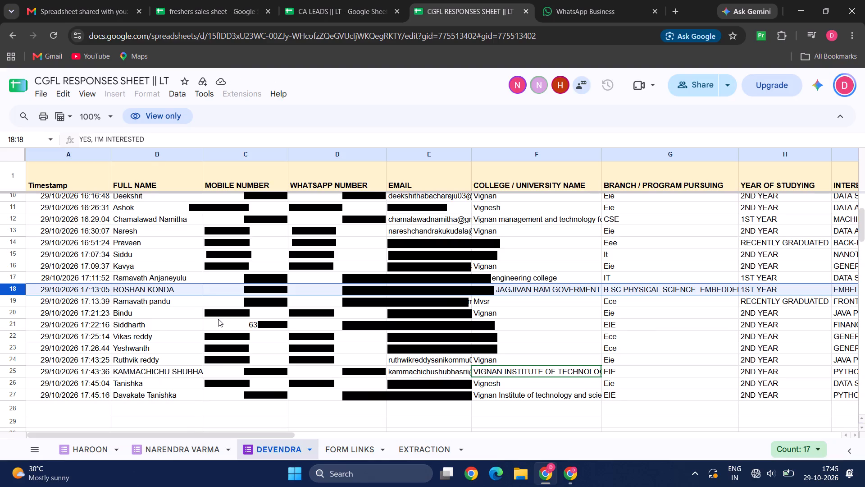
{"action": "scroll", "coordinate": [218, 319], "scroll_direction": "left", "scroll_amount": 7}
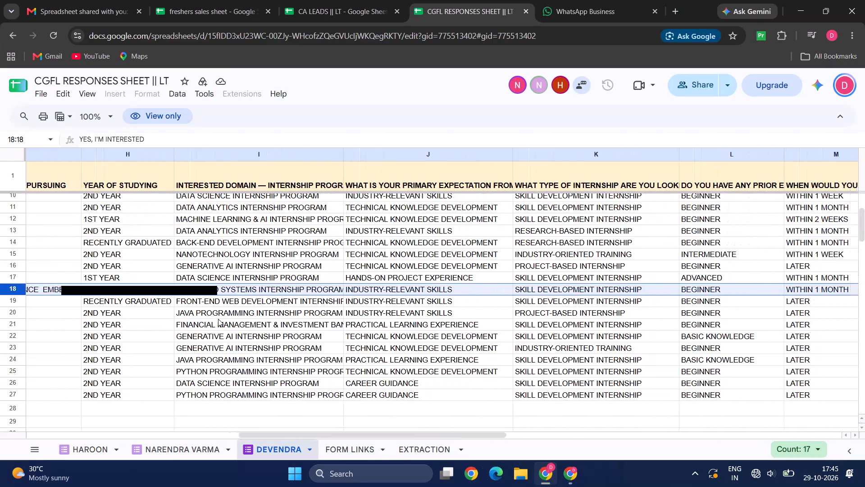
{"action": "scroll", "coordinate": [218, 319], "scroll_direction": "left", "scroll_amount": 5}
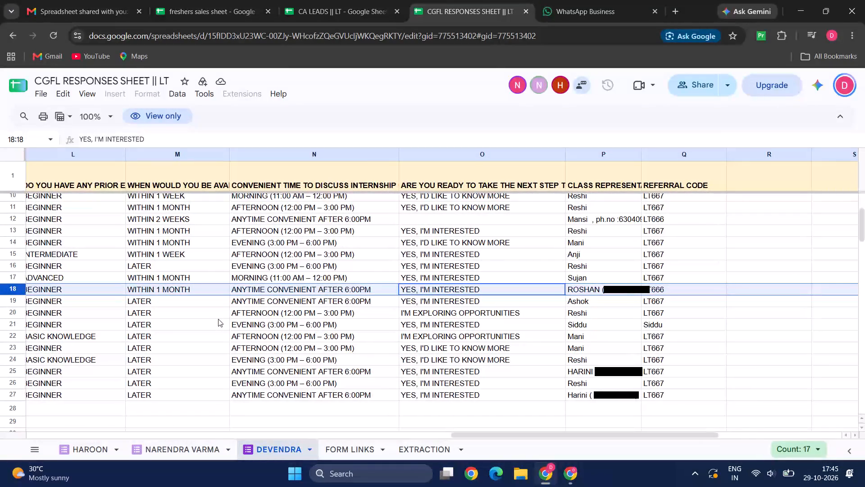
{"action": "scroll", "coordinate": [218, 319], "scroll_direction": "up", "scroll_amount": 3}
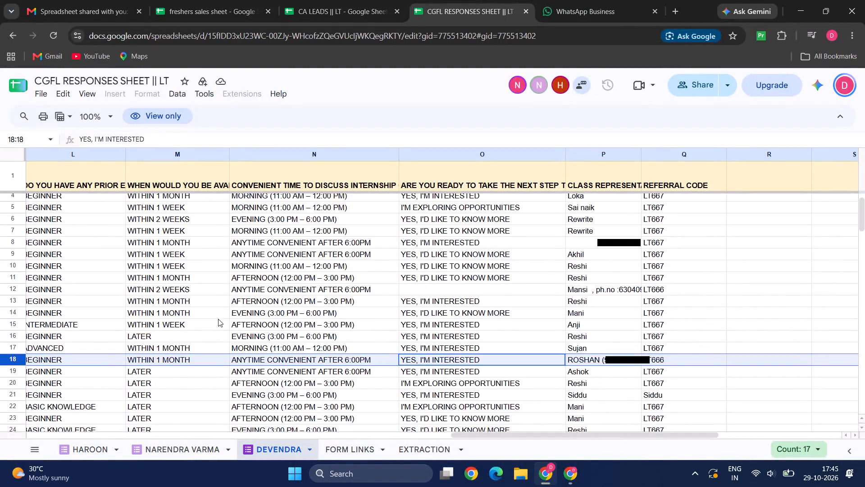
{"action": "scroll", "coordinate": [218, 319], "scroll_direction": "up", "scroll_amount": 4}
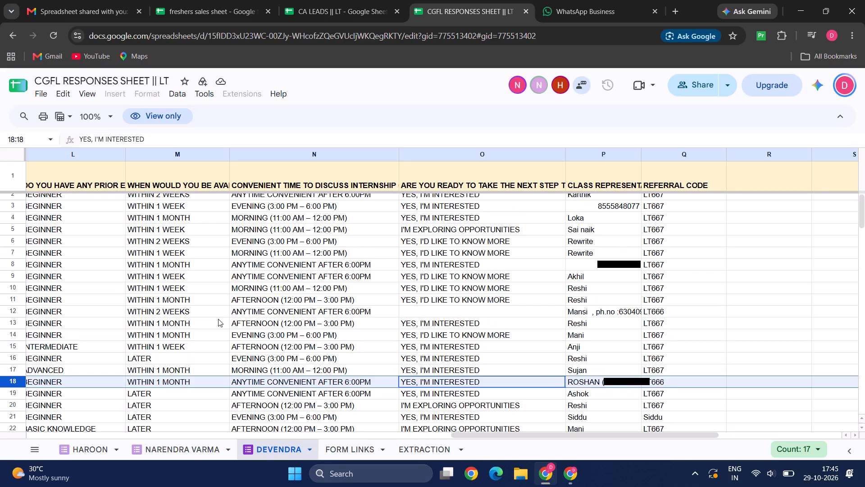
{"action": "scroll", "coordinate": [218, 319], "scroll_direction": "down", "scroll_amount": 1}
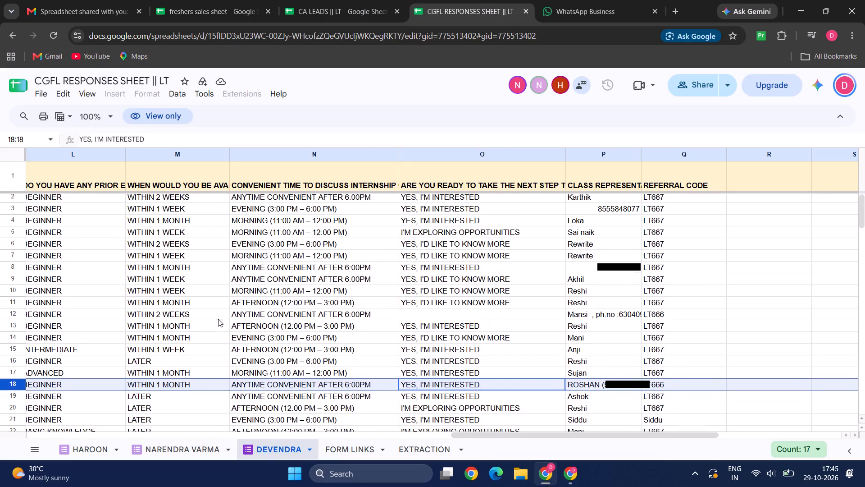
{"action": "scroll", "coordinate": [218, 319], "scroll_direction": "down", "scroll_amount": 2}
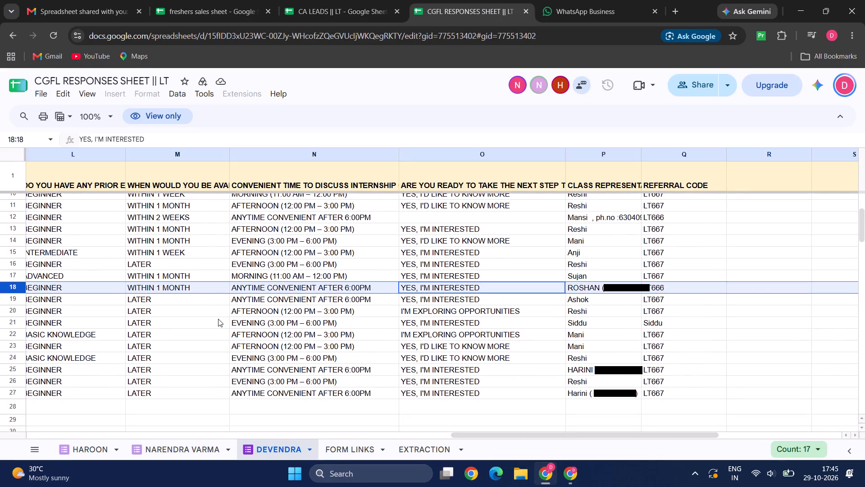
{"action": "scroll", "coordinate": [218, 319], "scroll_direction": "down", "scroll_amount": 1}
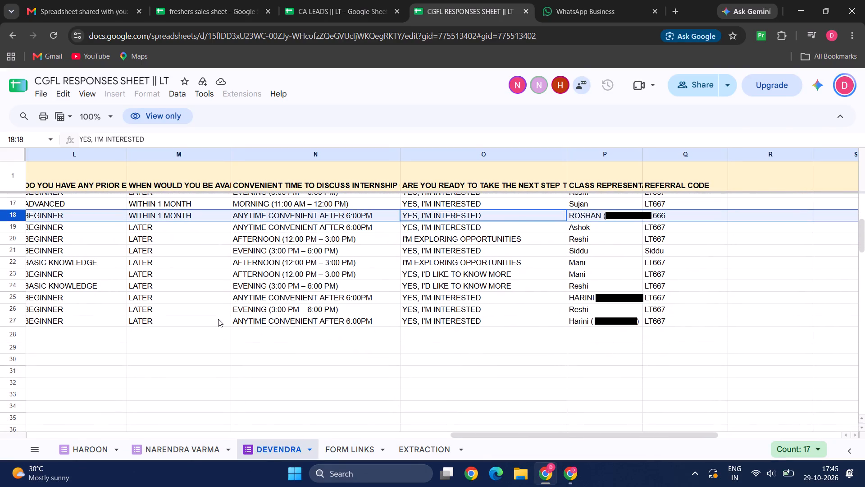
Recheck the newest DEVENDRA form responses, comparing student details with their internship answers, class representatives and referral codes.
{"action": "scroll", "coordinate": [218, 319], "scroll_direction": "right", "scroll_amount": 5}
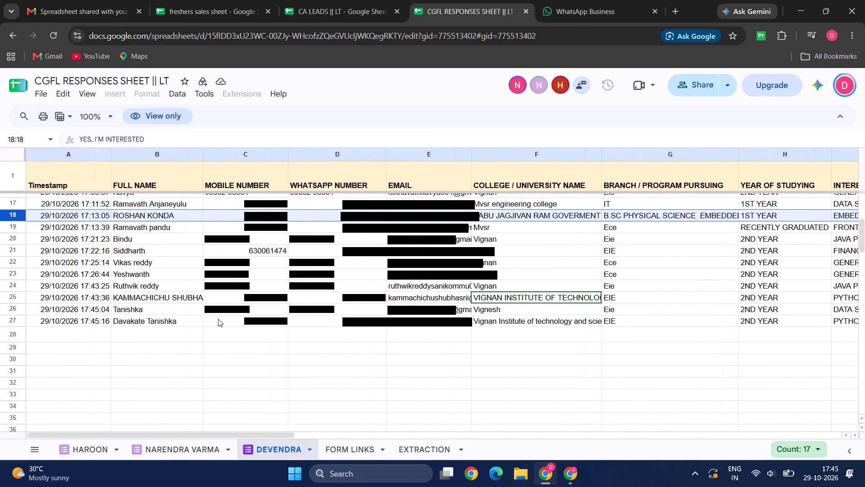
{"action": "scroll", "coordinate": [218, 319], "scroll_direction": "left", "scroll_amount": 4}
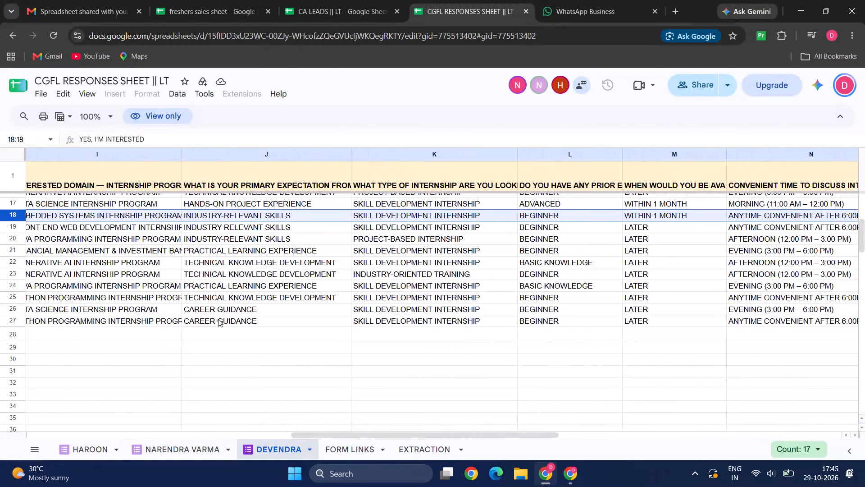
{"action": "scroll", "coordinate": [218, 319], "scroll_direction": "right", "scroll_amount": 3}
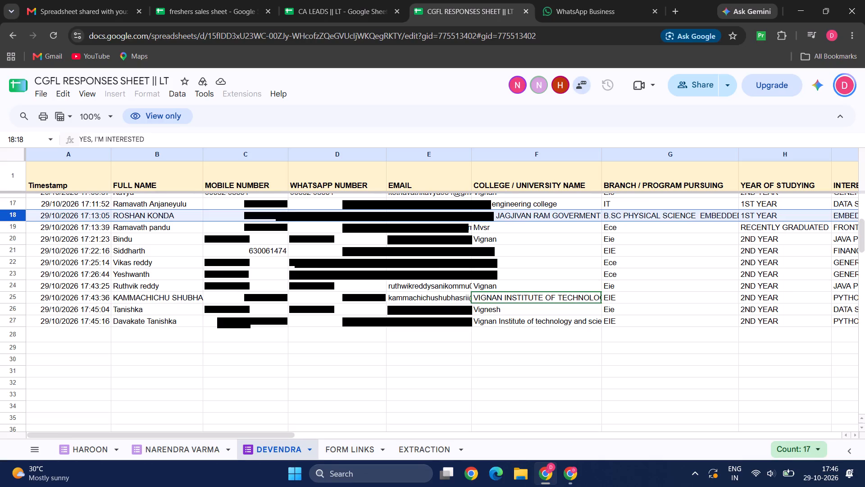
{"action": "scroll", "coordinate": [218, 319], "scroll_direction": "left", "scroll_amount": 3}
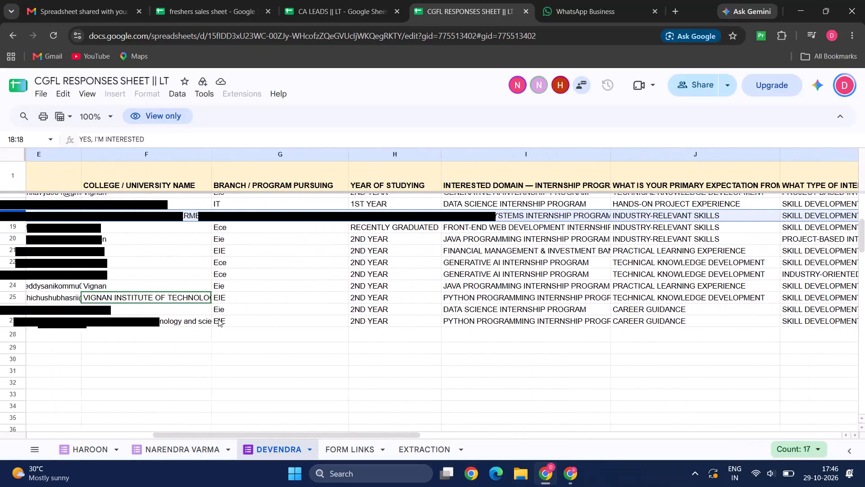
{"action": "scroll", "coordinate": [218, 319], "scroll_direction": "left", "scroll_amount": 5}
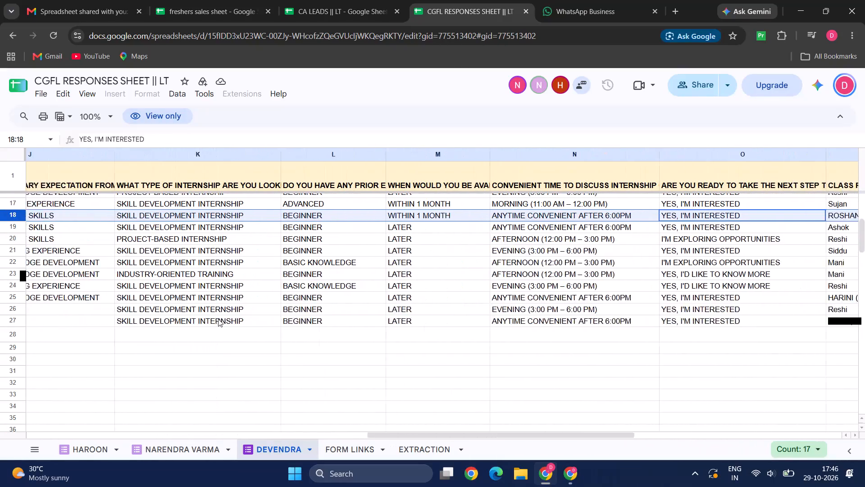
{"action": "scroll", "coordinate": [218, 319], "scroll_direction": "left", "scroll_amount": 4}
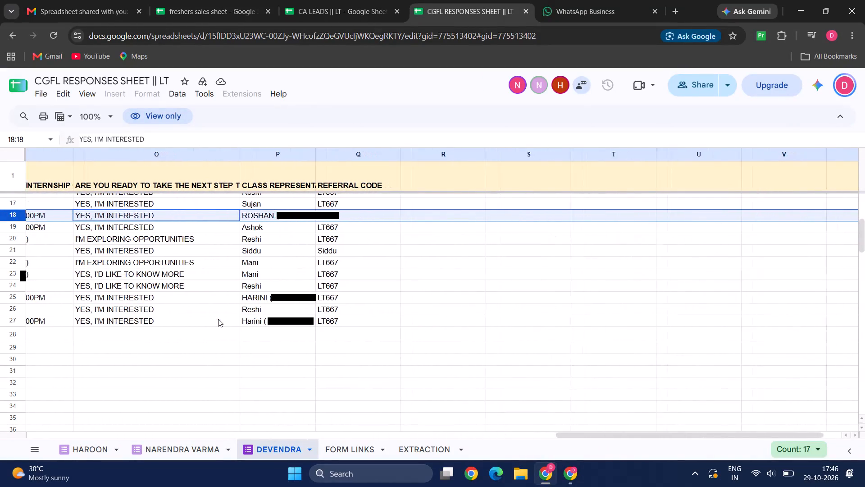
{"action": "scroll", "coordinate": [218, 319], "scroll_direction": "right", "scroll_amount": 3}
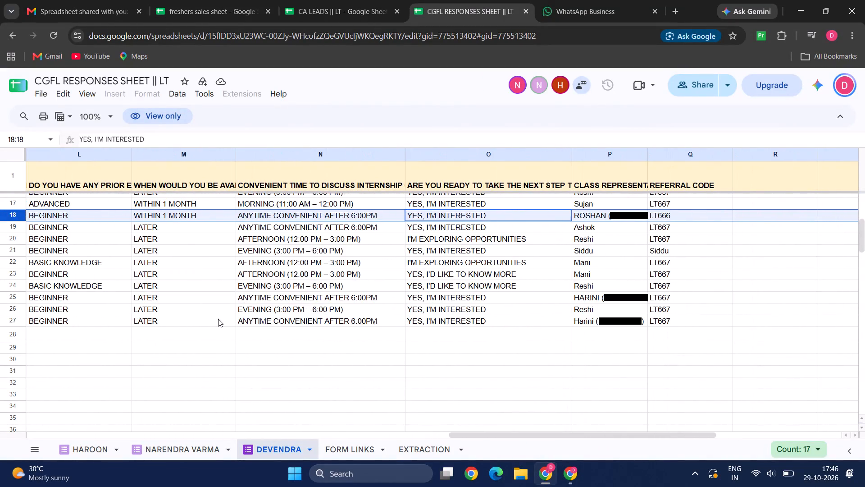
{"action": "scroll", "coordinate": [218, 319], "scroll_direction": "right", "scroll_amount": 10}
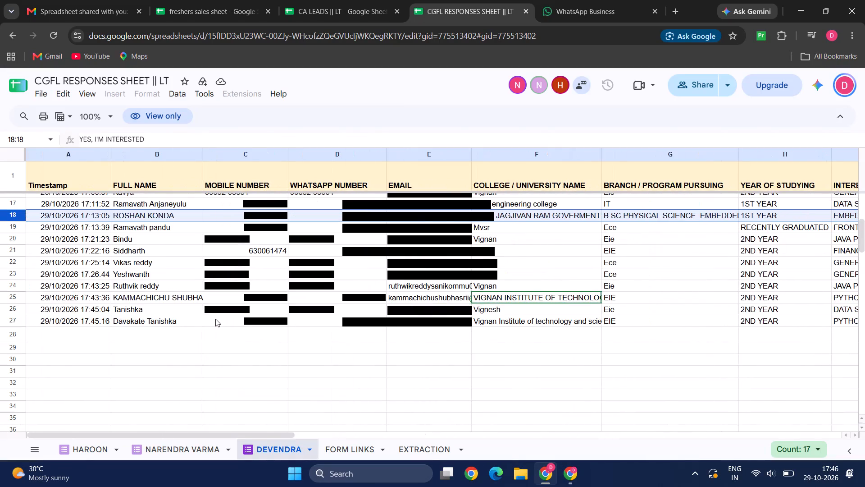
{"action": "scroll", "coordinate": [190, 318], "scroll_direction": "up", "scroll_amount": 1}
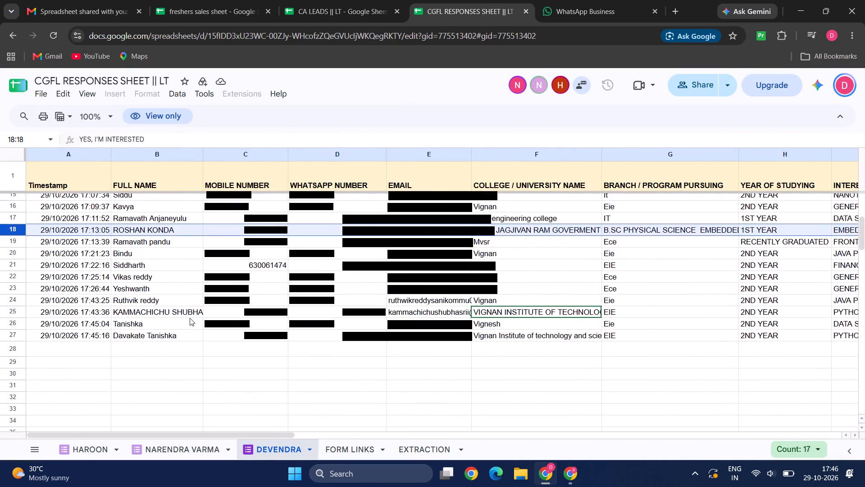
{"action": "scroll", "coordinate": [190, 318], "scroll_direction": "up", "scroll_amount": 1}
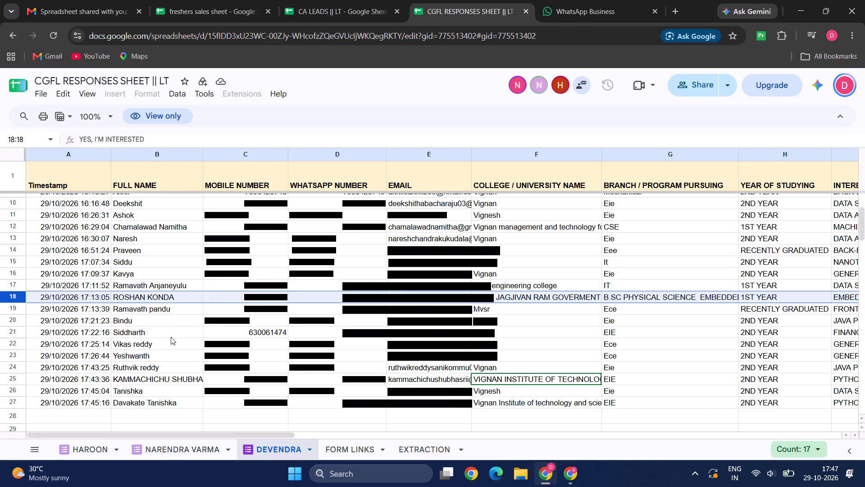
Return to the DEVENDRA leads in the CA LEADS sheet and review the call statuses around row 34.
{"action": "left_click", "coordinate": [319, 0]}
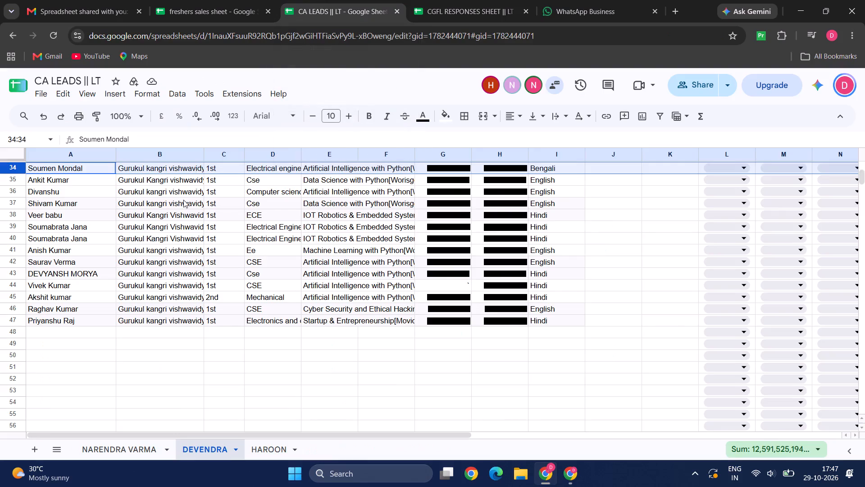
{"action": "scroll", "coordinate": [119, 272], "scroll_direction": "up", "scroll_amount": 3}
{"action": "scroll", "coordinate": [119, 272], "scroll_direction": "down", "scroll_amount": 2}
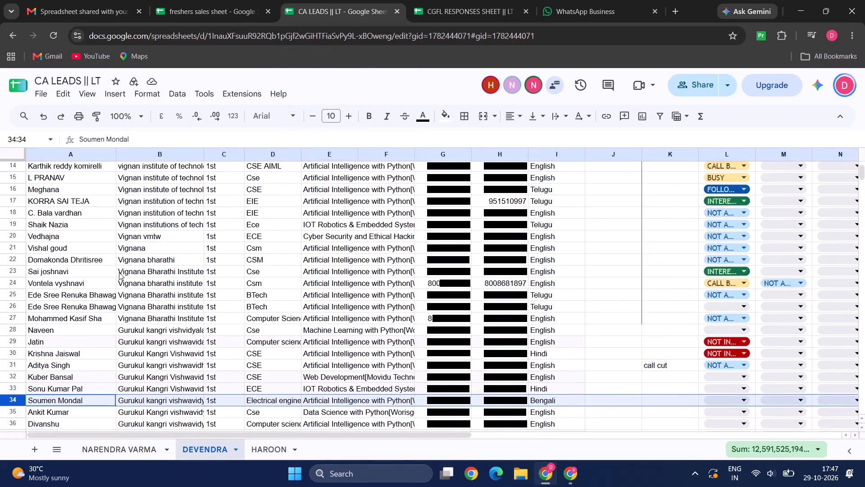
{"action": "scroll", "coordinate": [119, 272], "scroll_direction": "down", "scroll_amount": 1}
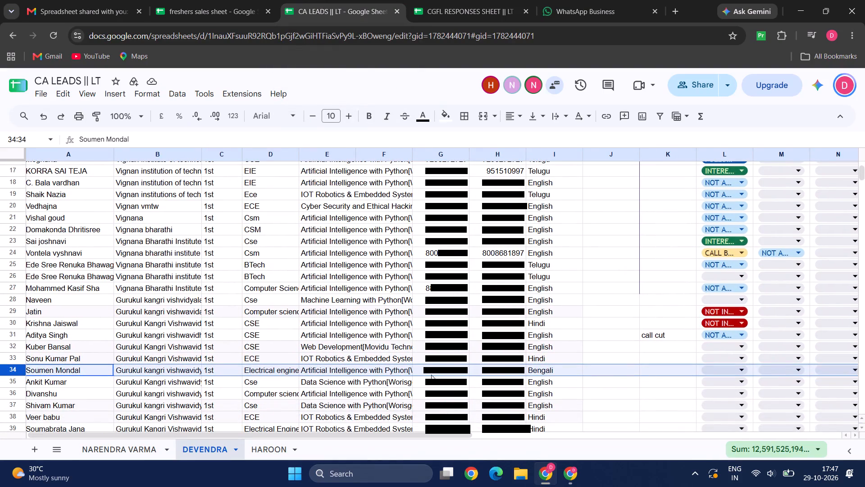
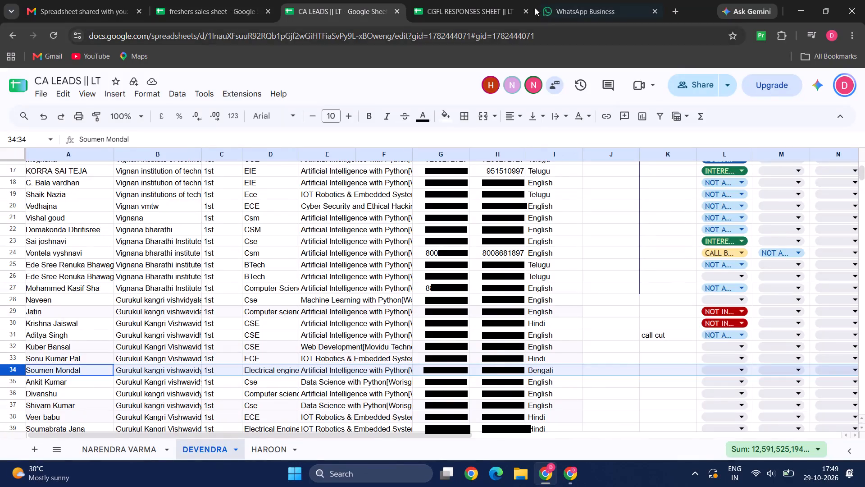
Return to the CGFL RESPONSES SHEET and check the newest form responses in the DEVENDRA sheet.
{"action": "left_click", "coordinate": [528, 1]}
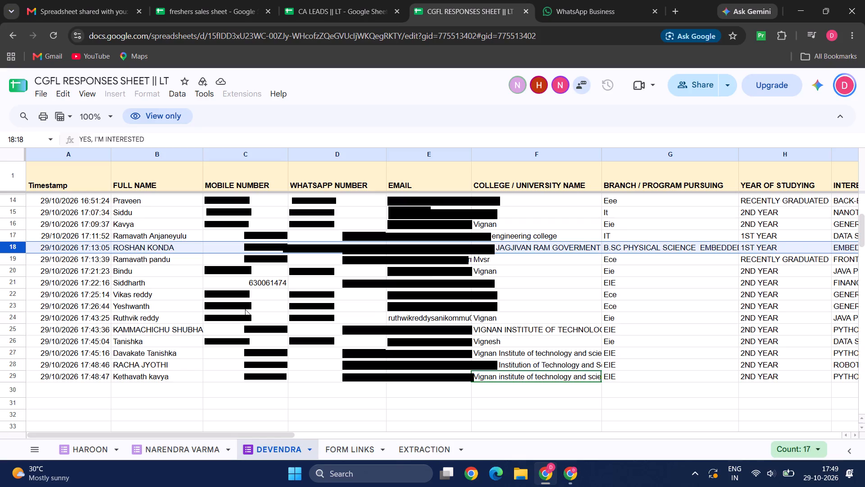
{"action": "scroll", "coordinate": [245, 309], "scroll_direction": "up", "scroll_amount": 1}
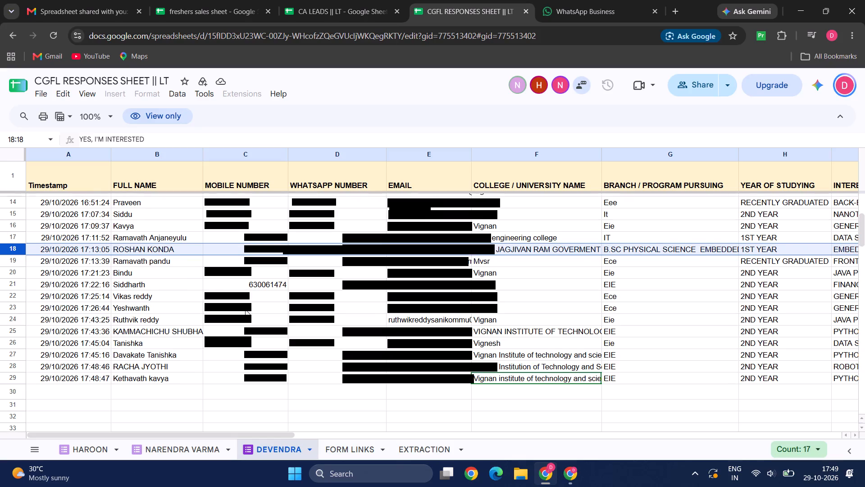
{"action": "scroll", "coordinate": [245, 309], "scroll_direction": "up", "scroll_amount": 1}
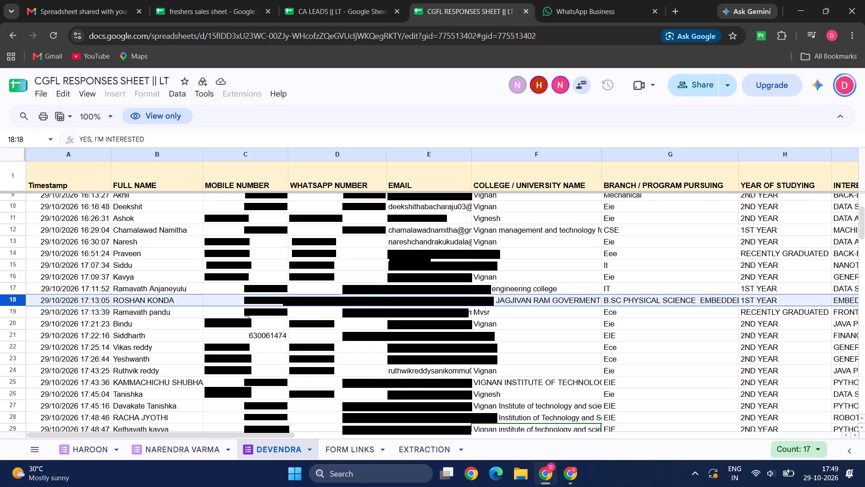
{"action": "scroll", "coordinate": [245, 309], "scroll_direction": "down", "scroll_amount": 1}
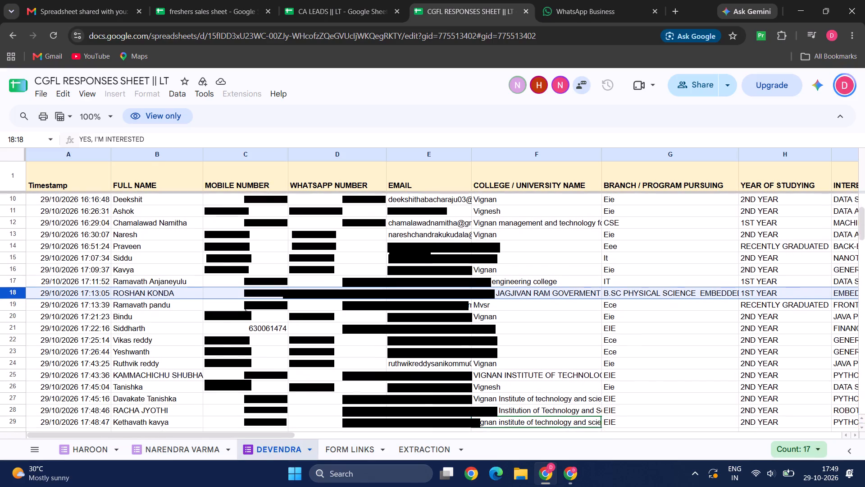
{"action": "scroll", "coordinate": [245, 309], "scroll_direction": "down", "scroll_amount": 1}
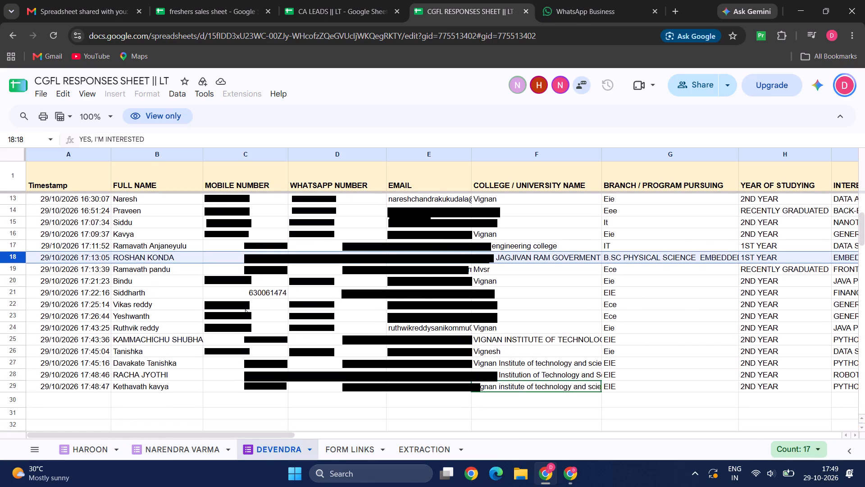
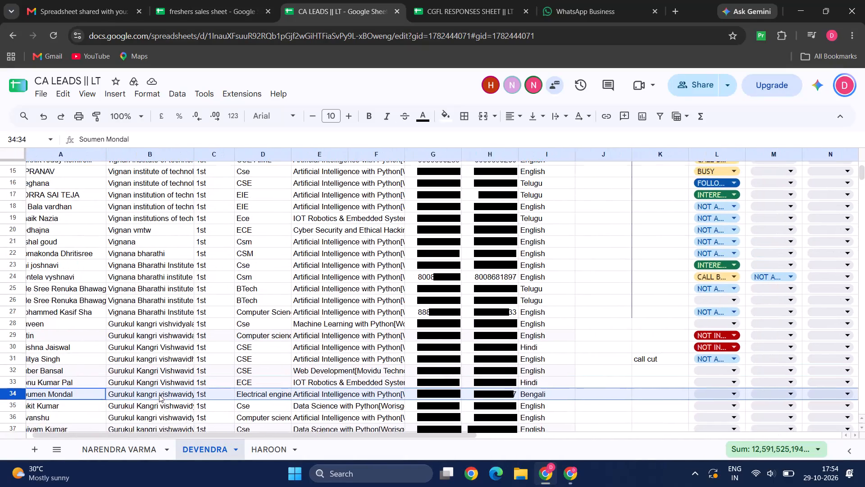
Switch to the CGFL RESPONSES SHEET and review the college, branch, year of study and interested domain of the DEVENDRA form responses.
{"action": "scroll", "coordinate": [159, 395], "scroll_direction": "up", "scroll_amount": 1}
{"action": "scroll", "coordinate": [159, 395], "scroll_direction": "left", "scroll_amount": 1}
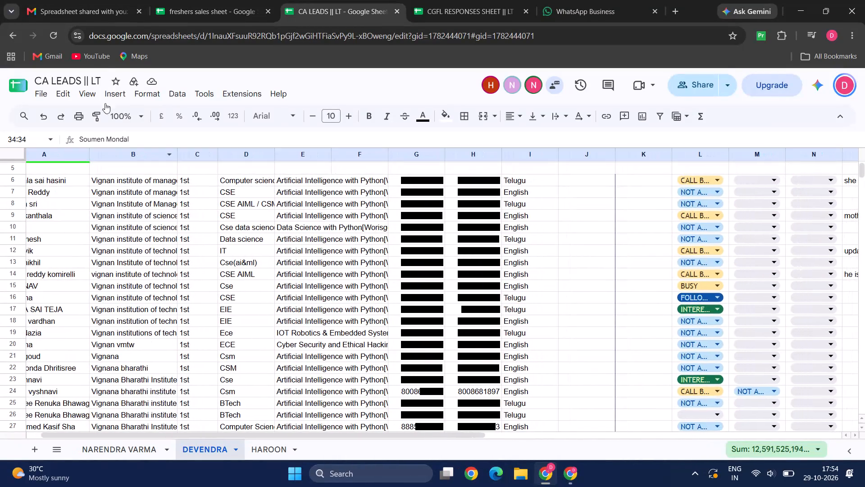
{"action": "left_click", "coordinate": [448, 0]}
{"action": "scroll", "coordinate": [430, 294], "scroll_direction": "left", "scroll_amount": 2}
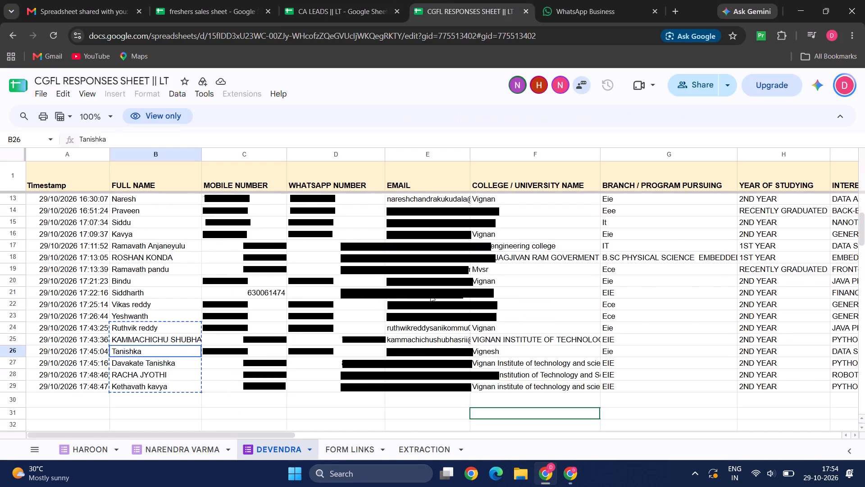
{"action": "scroll", "coordinate": [430, 294], "scroll_direction": "left", "scroll_amount": 3}
{"action": "scroll", "coordinate": [430, 294], "scroll_direction": "up", "scroll_amount": 1}
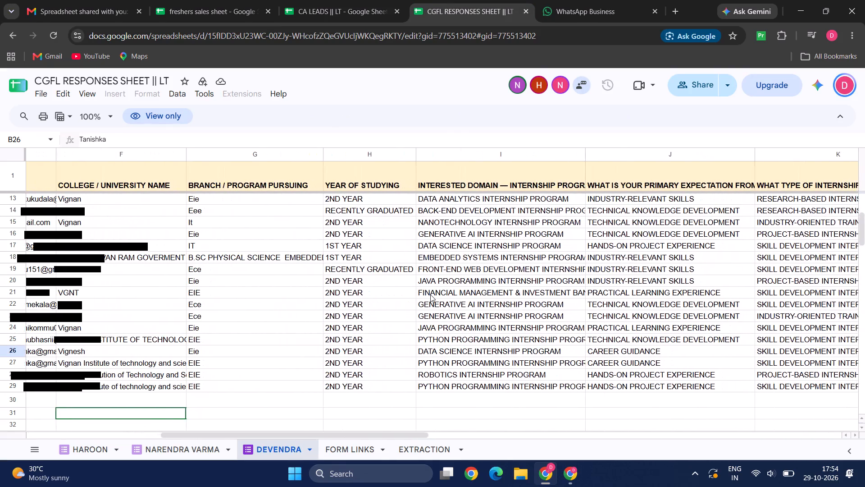
{"action": "scroll", "coordinate": [430, 294], "scroll_direction": "up", "scroll_amount": 1}
{"action": "scroll", "coordinate": [430, 294], "scroll_direction": "left", "scroll_amount": 1}
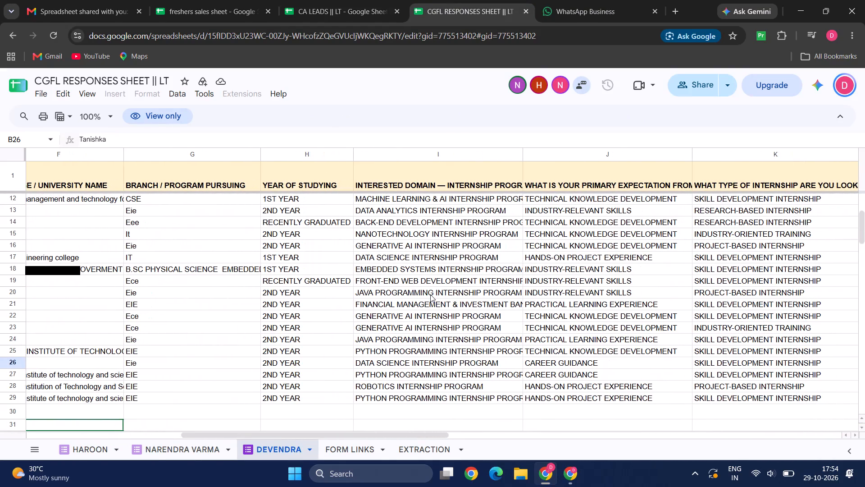
{"action": "scroll", "coordinate": [430, 294], "scroll_direction": "right", "scroll_amount": 3}
{"action": "scroll", "coordinate": [430, 294], "scroll_direction": "left", "scroll_amount": 2}
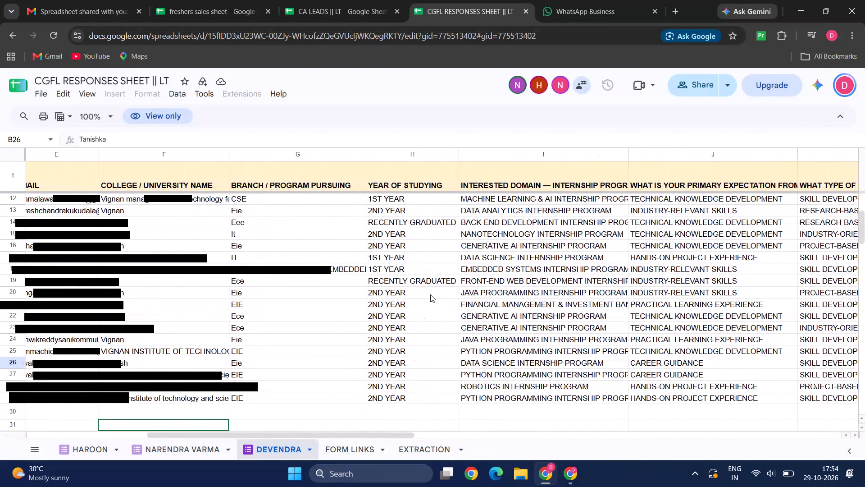
{"action": "scroll", "coordinate": [430, 294], "scroll_direction": "left", "scroll_amount": 1}
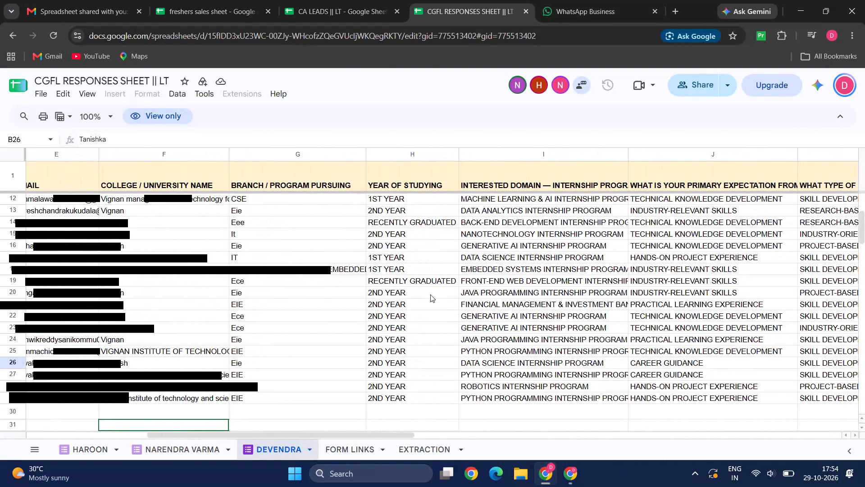
Examine the availability, next-step interest, class representative and referral code columns for the DEVENDRA form responses.
{"action": "scroll", "coordinate": [430, 294], "scroll_direction": "left", "scroll_amount": 3}
{"action": "scroll", "coordinate": [430, 294], "scroll_direction": "right", "scroll_amount": 2}
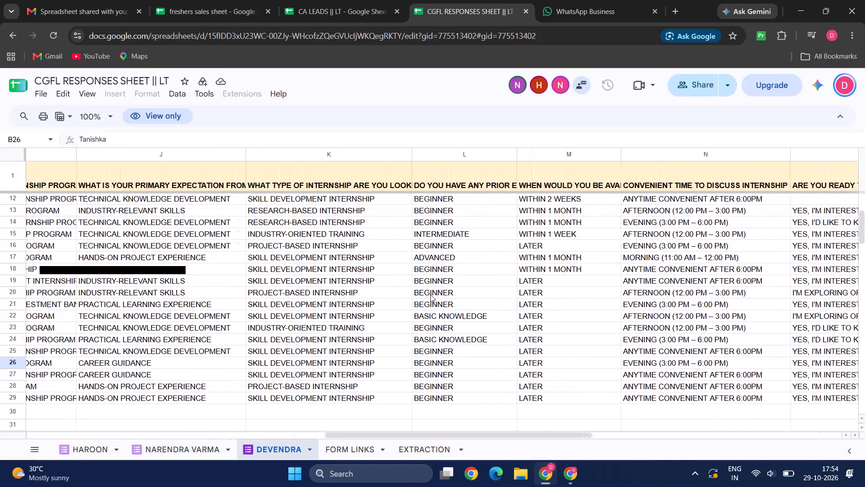
{"action": "scroll", "coordinate": [430, 294], "scroll_direction": "right", "scroll_amount": 2}
{"action": "scroll", "coordinate": [430, 294], "scroll_direction": "left", "scroll_amount": 4}
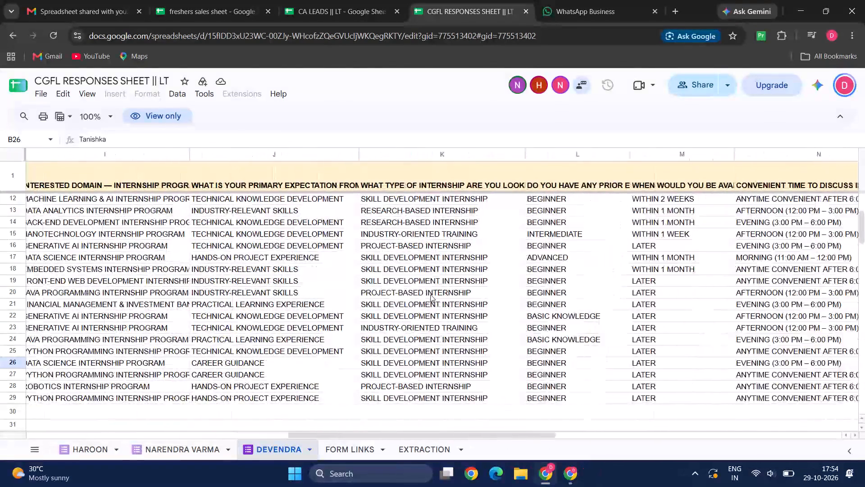
{"action": "scroll", "coordinate": [430, 294], "scroll_direction": "left", "scroll_amount": 3}
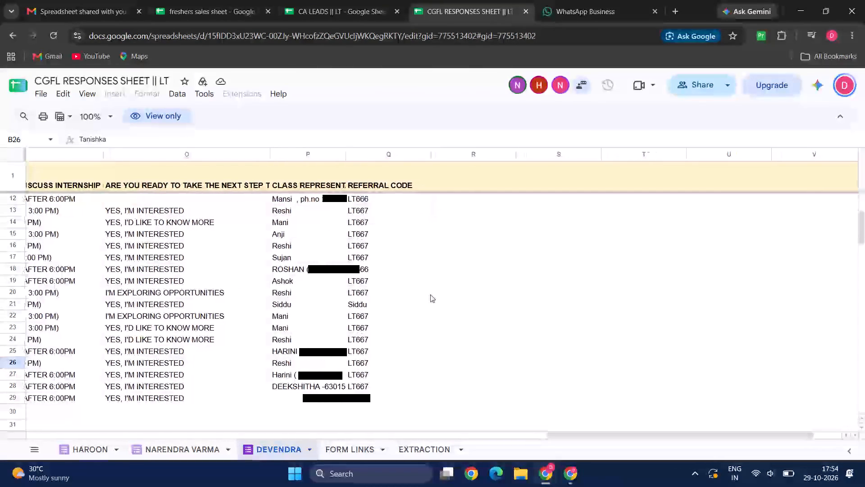
{"action": "scroll", "coordinate": [430, 294], "scroll_direction": "up", "scroll_amount": 3}
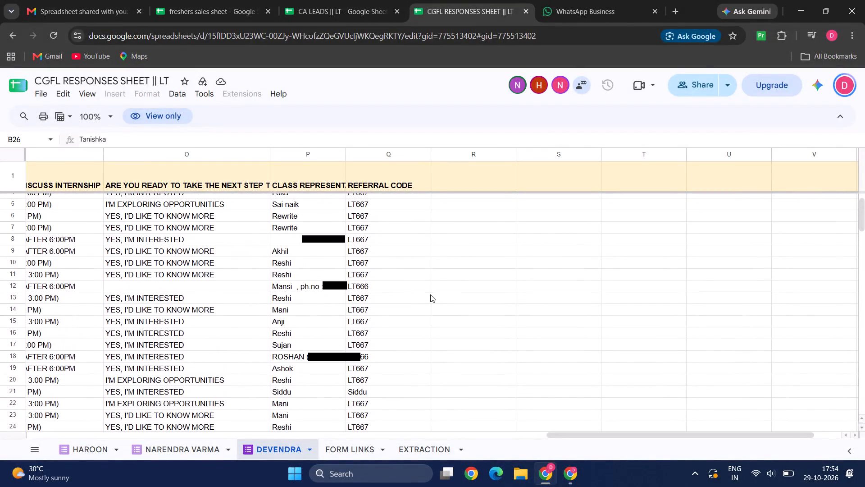
{"action": "scroll", "coordinate": [430, 294], "scroll_direction": "up", "scroll_amount": 2}
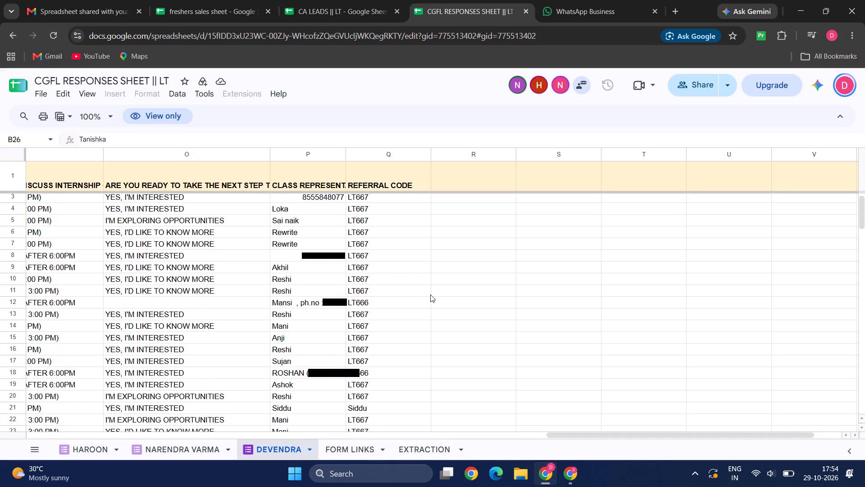
{"action": "scroll", "coordinate": [430, 294], "scroll_direction": "down", "scroll_amount": 2}
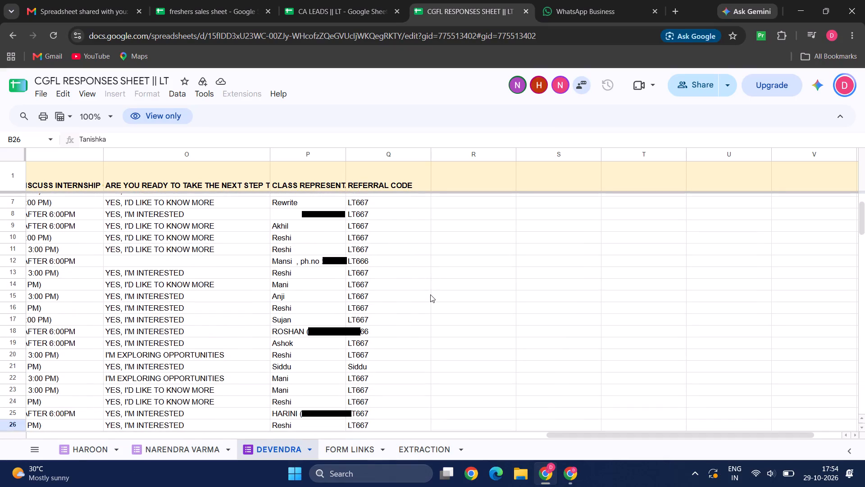
{"action": "scroll", "coordinate": [430, 294], "scroll_direction": "down", "scroll_amount": 2}
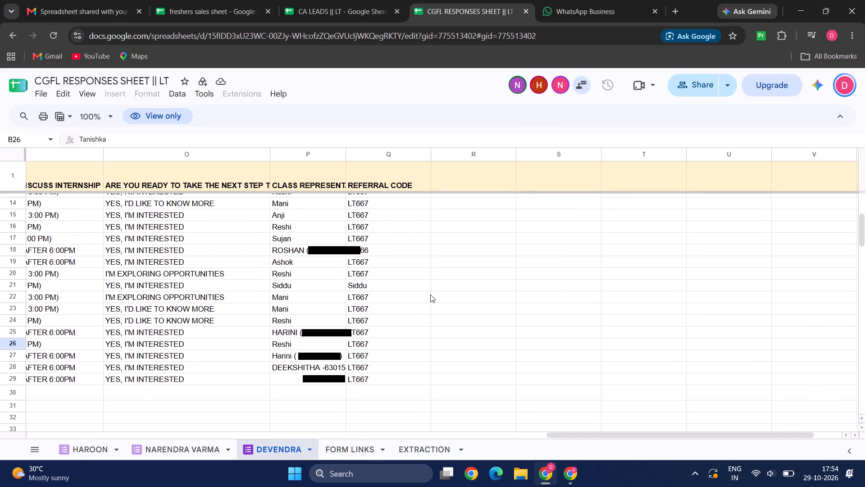
{"action": "scroll", "coordinate": [430, 294], "scroll_direction": "down", "scroll_amount": 1}
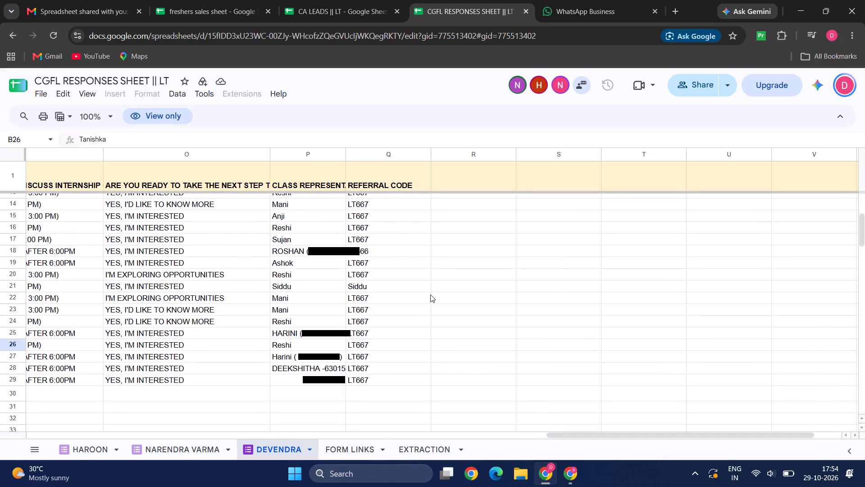
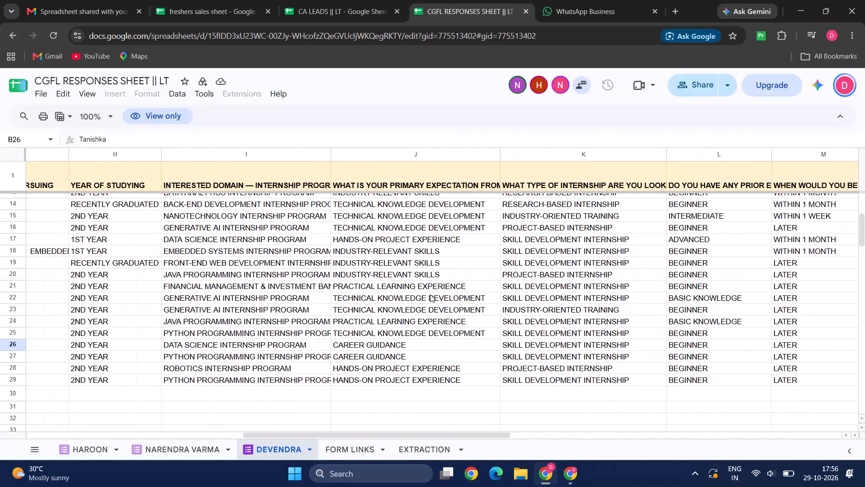
Check the class representative and referral code entries of the DEVENDRA responses in the CGFL RESPONSES SHEET, inspecting the representative details in rows 12 and 18.
{"action": "left_click", "coordinate": [332, 2]}
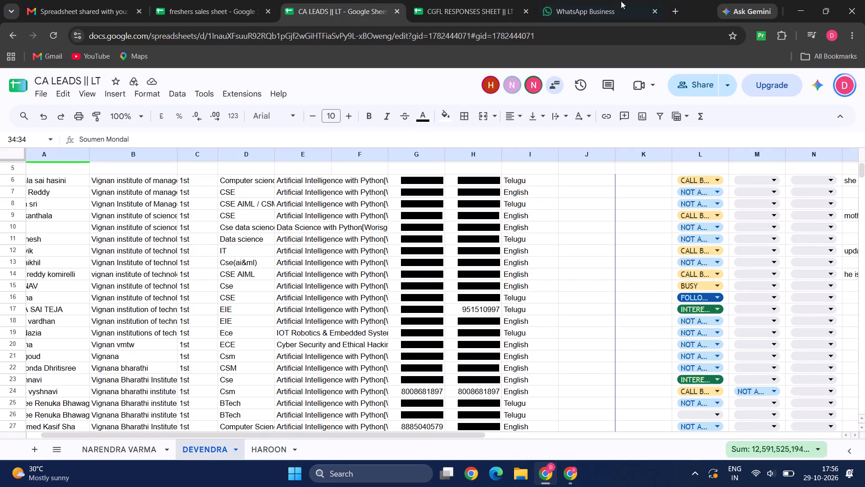
{"action": "left_click", "coordinate": [473, 0]}
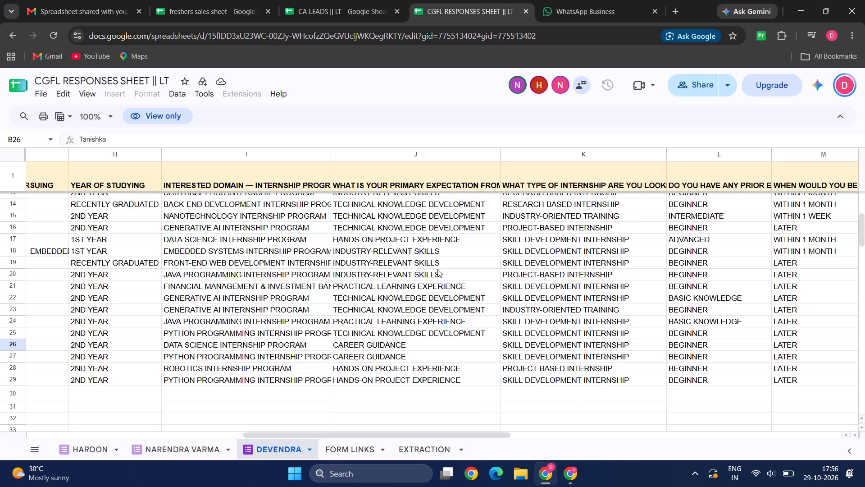
{"action": "scroll", "coordinate": [437, 269], "scroll_direction": "left", "scroll_amount": 8}
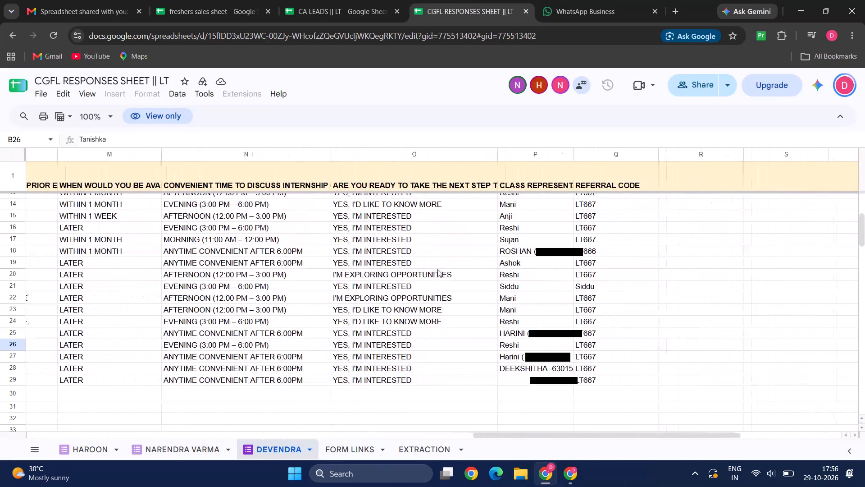
{"action": "scroll", "coordinate": [437, 269], "scroll_direction": "left", "scroll_amount": 2}
{"action": "scroll", "coordinate": [437, 269], "scroll_direction": "up", "scroll_amount": 1}
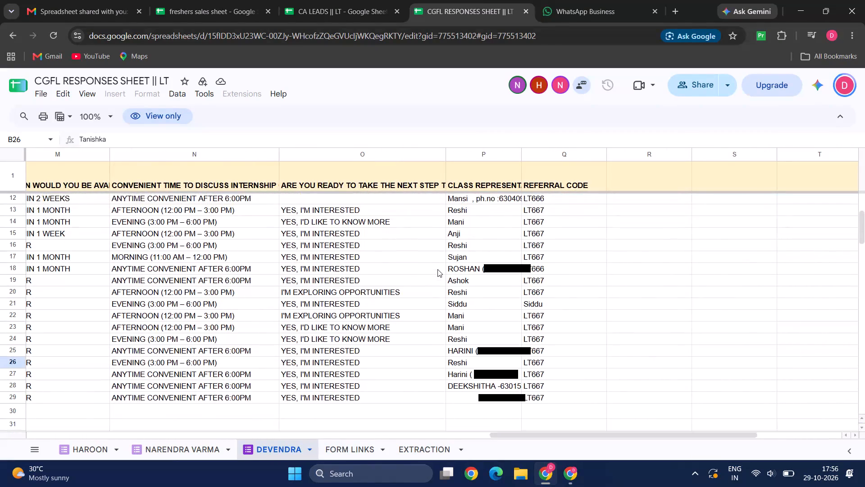
{"action": "scroll", "coordinate": [437, 269], "scroll_direction": "up", "scroll_amount": 1}
{"action": "left_click", "coordinate": [461, 293]}
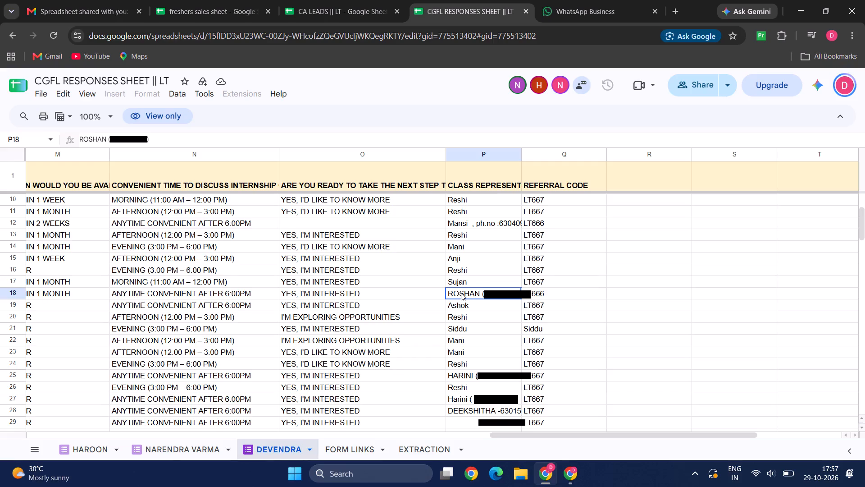
{"action": "scroll", "coordinate": [461, 293], "scroll_direction": "up", "scroll_amount": 2}
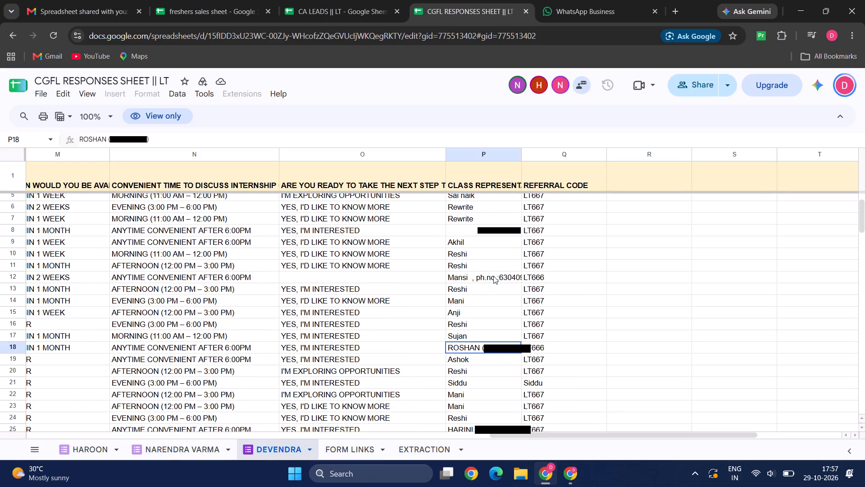
{"action": "left_click", "coordinate": [493, 276]}
{"action": "scroll", "coordinate": [493, 276], "scroll_direction": "up", "scroll_amount": 2}
{"action": "scroll", "coordinate": [493, 276], "scroll_direction": "down", "scroll_amount": 1}
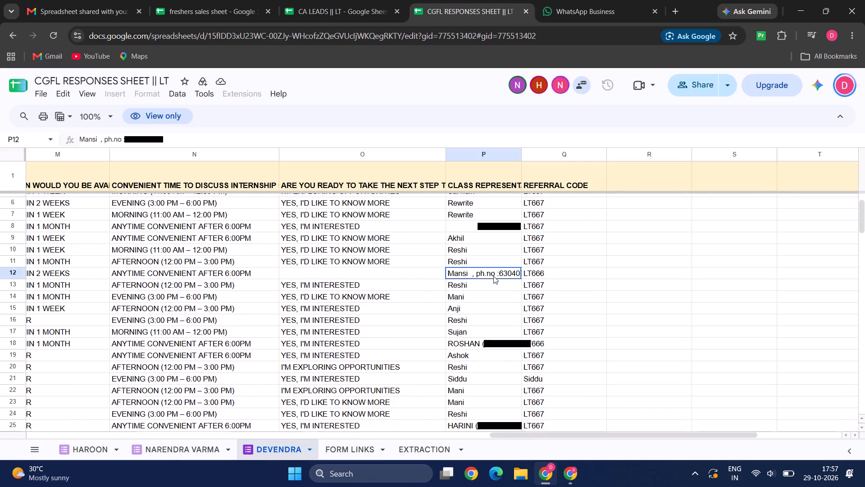
{"action": "left_click", "coordinate": [485, 311]}
{"action": "scroll", "coordinate": [485, 311], "scroll_direction": "down", "scroll_amount": 1}
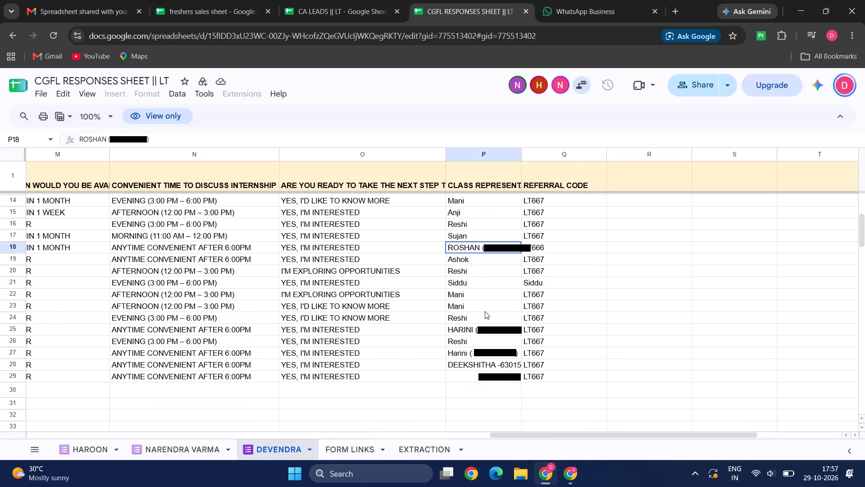
{"action": "scroll", "coordinate": [485, 311], "scroll_direction": "down", "scroll_amount": 1}
{"action": "scroll", "coordinate": [485, 311], "scroll_direction": "up", "scroll_amount": 1}
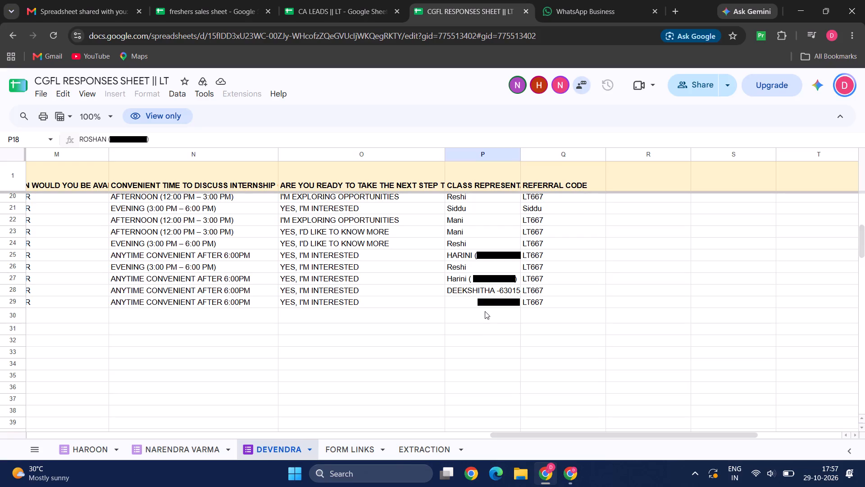
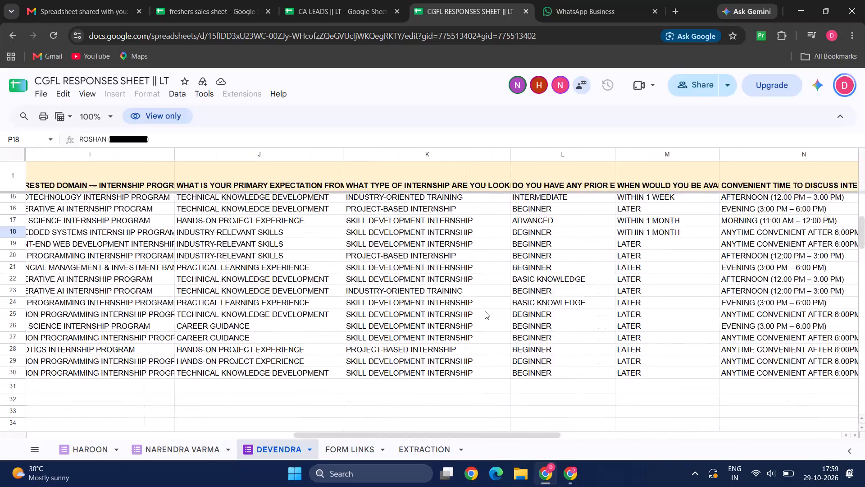
Review the DEVENDRA form responses in rows 13 to 30, from class representatives and referral codes back to names and colleges.
{"action": "scroll", "coordinate": [485, 311], "scroll_direction": "up", "scroll_amount": 6}
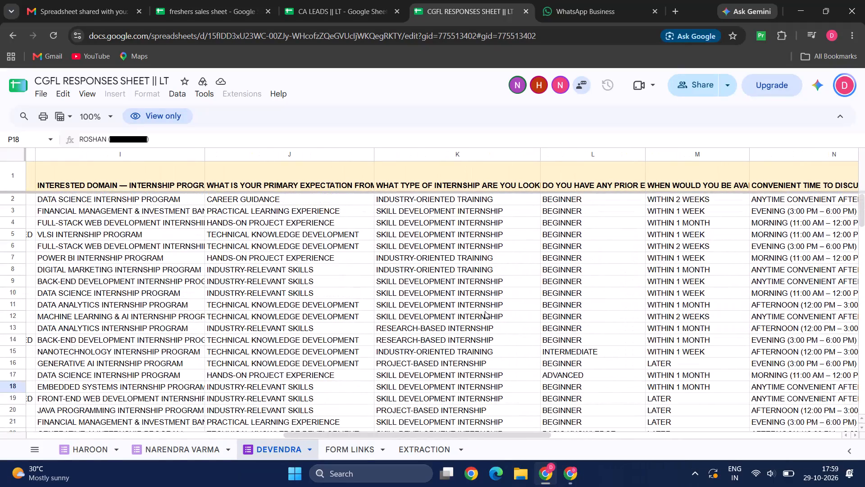
{"action": "scroll", "coordinate": [485, 311], "scroll_direction": "right", "scroll_amount": 3}
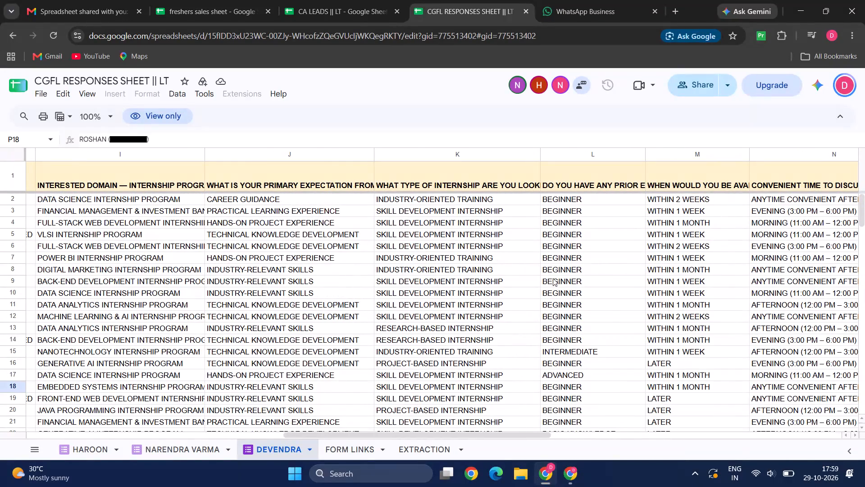
{"action": "scroll", "coordinate": [503, 234], "scroll_direction": "down", "scroll_amount": 3}
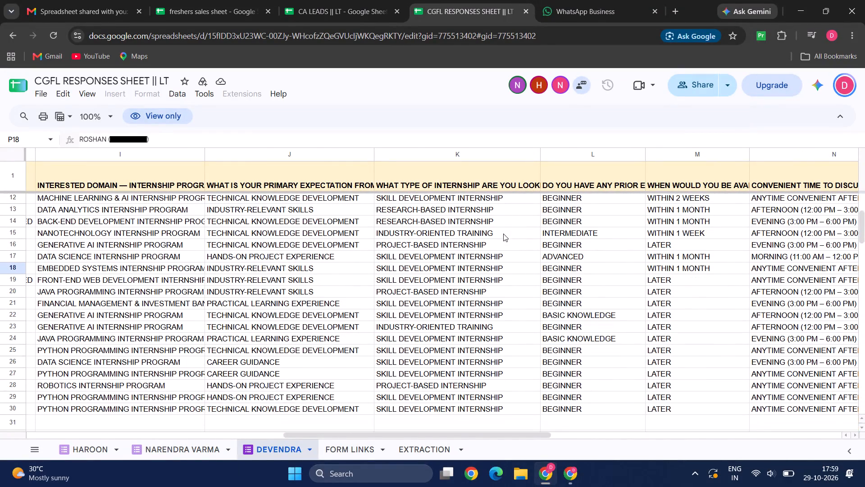
{"action": "scroll", "coordinate": [503, 234], "scroll_direction": "left", "scroll_amount": 1}
{"action": "scroll", "coordinate": [366, 310], "scroll_direction": "left", "scroll_amount": 2}
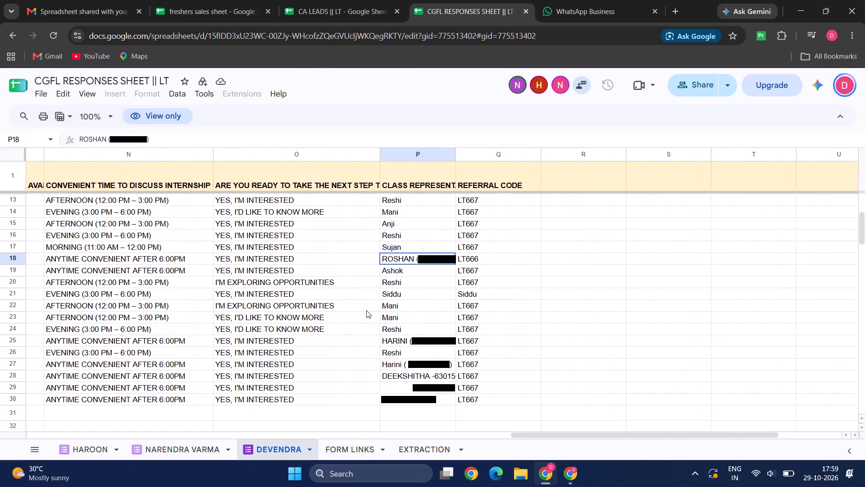
{"action": "scroll", "coordinate": [366, 310], "scroll_direction": "right", "scroll_amount": 10}
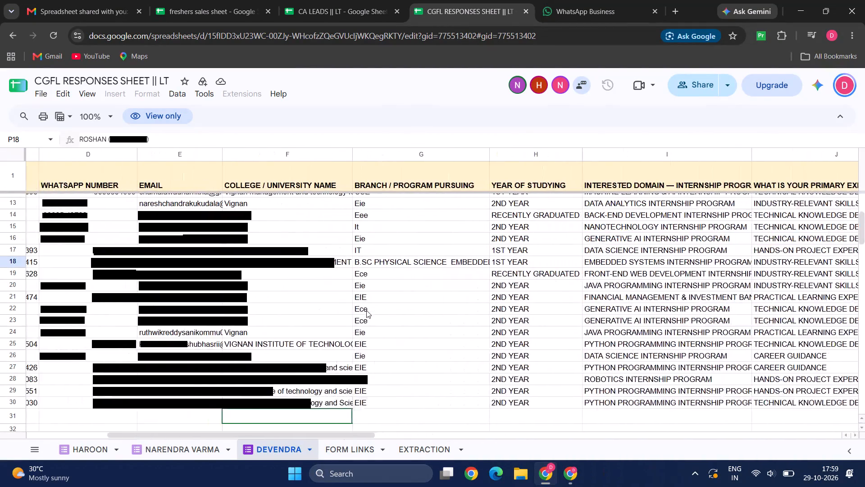
{"action": "scroll", "coordinate": [366, 310], "scroll_direction": "right", "scroll_amount": 8}
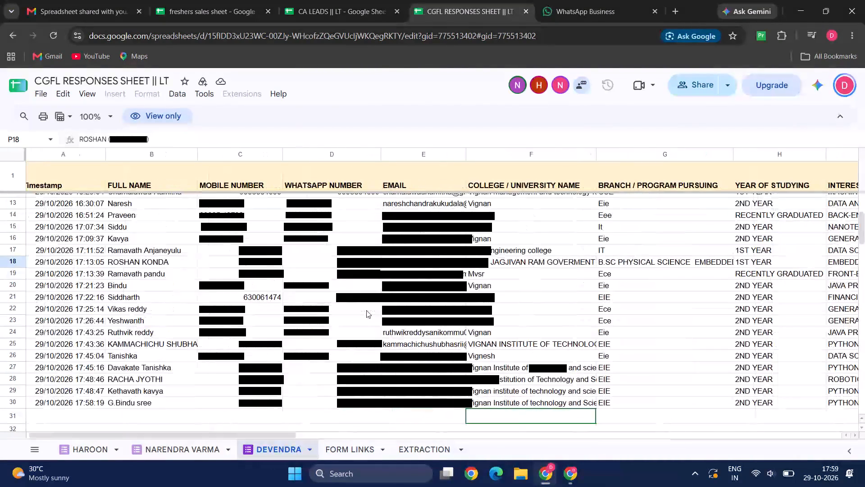
{"action": "scroll", "coordinate": [366, 310], "scroll_direction": "right", "scroll_amount": 1}
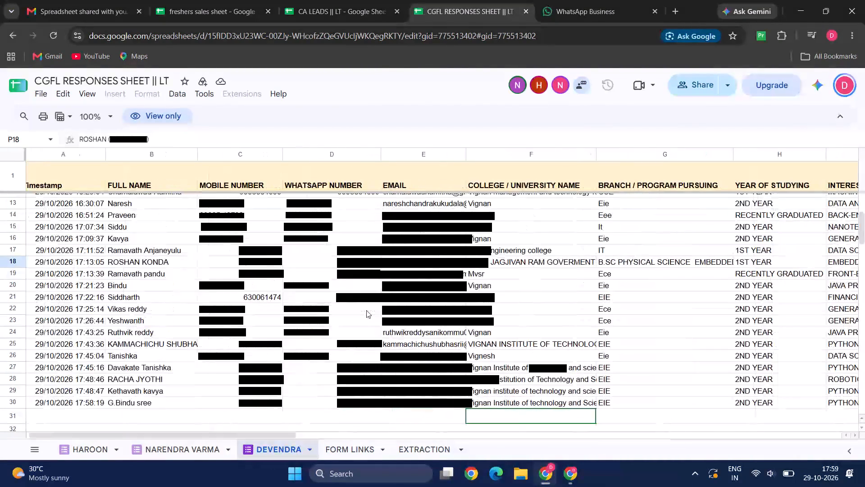
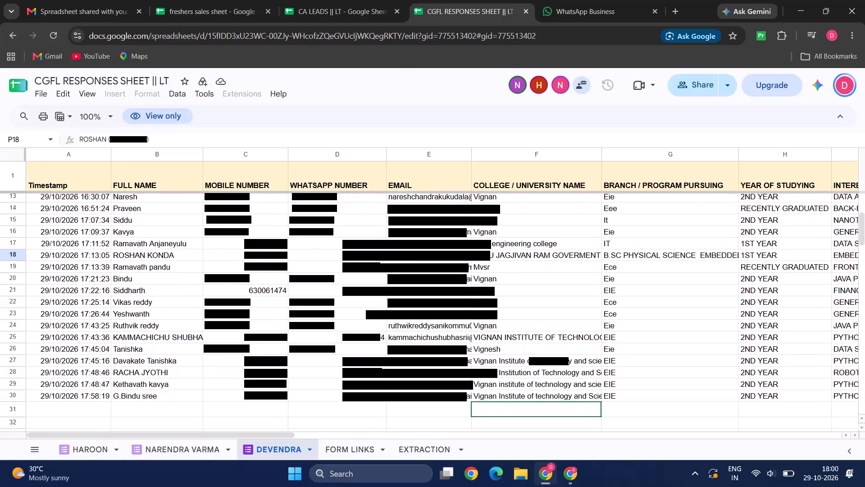
Examine the class representative and referral code columns of the DEVENDRA form responses, back up to row 2.
{"action": "scroll", "coordinate": [501, 185], "scroll_direction": "left", "scroll_amount": 4}
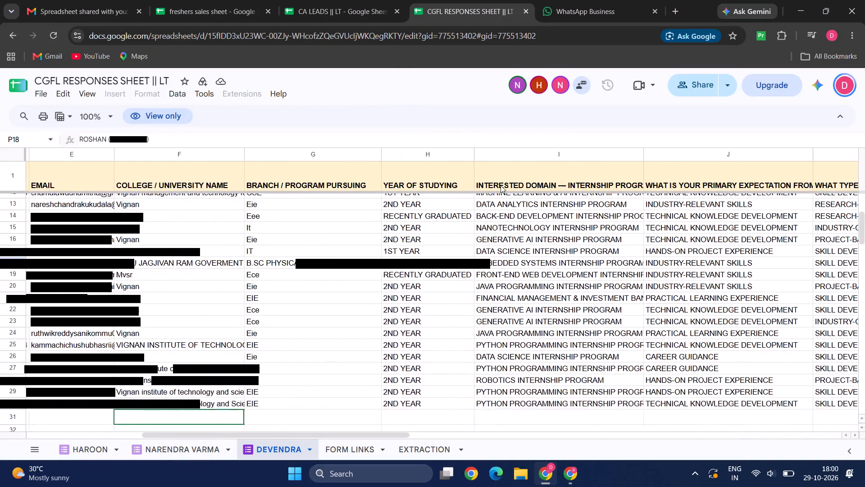
{"action": "scroll", "coordinate": [501, 185], "scroll_direction": "left", "scroll_amount": 4}
{"action": "scroll", "coordinate": [501, 185], "scroll_direction": "up", "scroll_amount": 1}
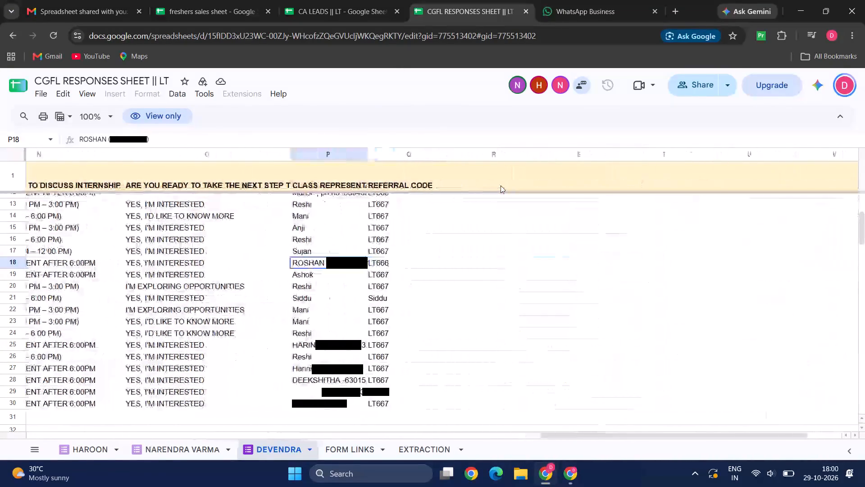
{"action": "scroll", "coordinate": [501, 185], "scroll_direction": "up", "scroll_amount": 2}
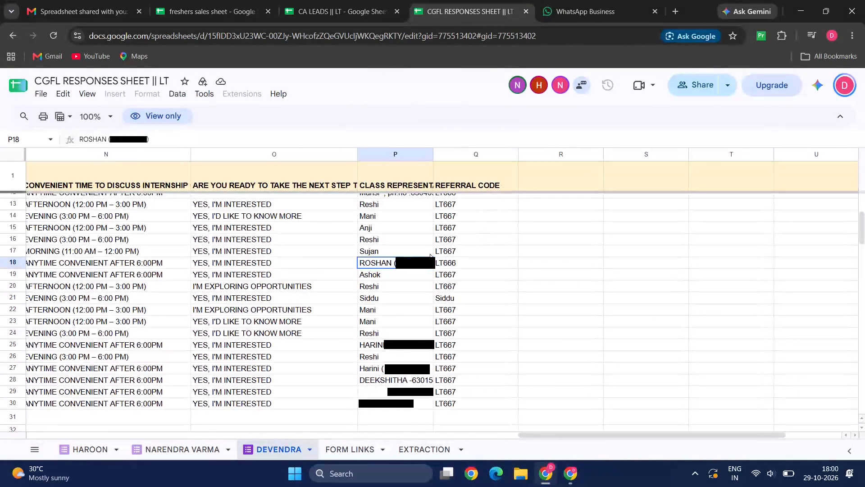
{"action": "scroll", "coordinate": [430, 254], "scroll_direction": "up", "scroll_amount": 6}
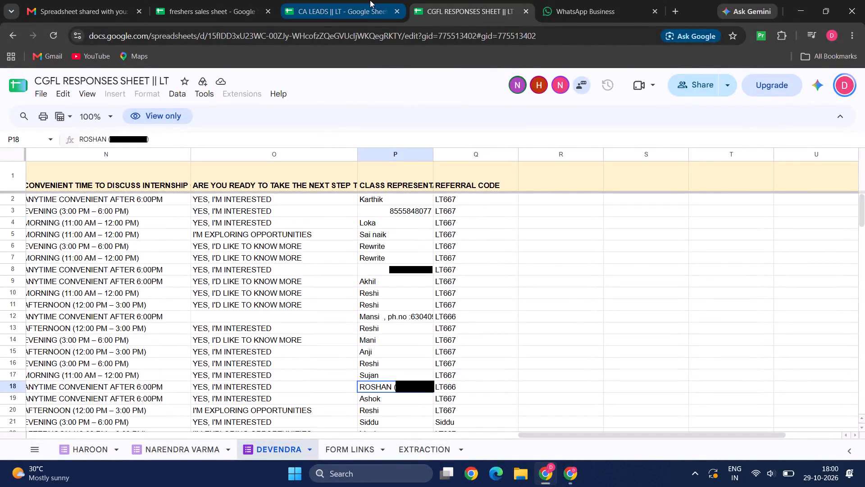
In the CA LEADS DEVENDRA sheet, set the first call status of the lead in row 34 to INTERESTED.
{"action": "left_click", "coordinate": [370, 0]}
{"action": "scroll", "coordinate": [644, 361], "scroll_direction": "down", "scroll_amount": 1}
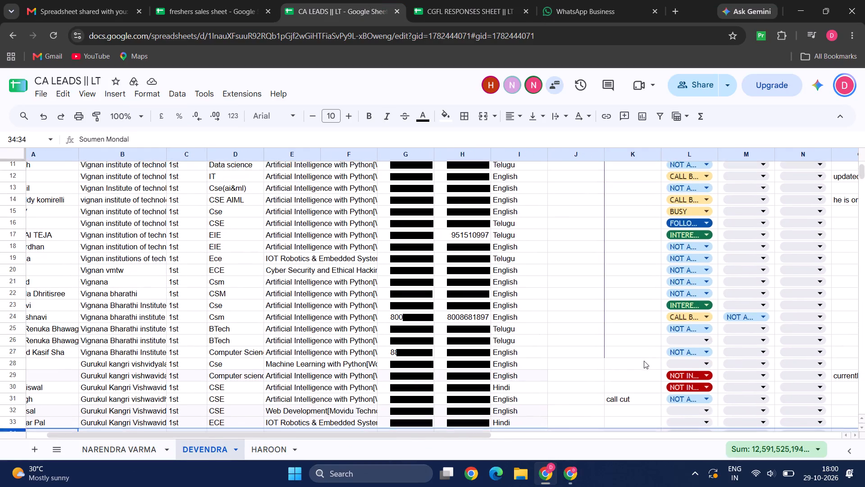
{"action": "scroll", "coordinate": [644, 361], "scroll_direction": "down", "scroll_amount": 2}
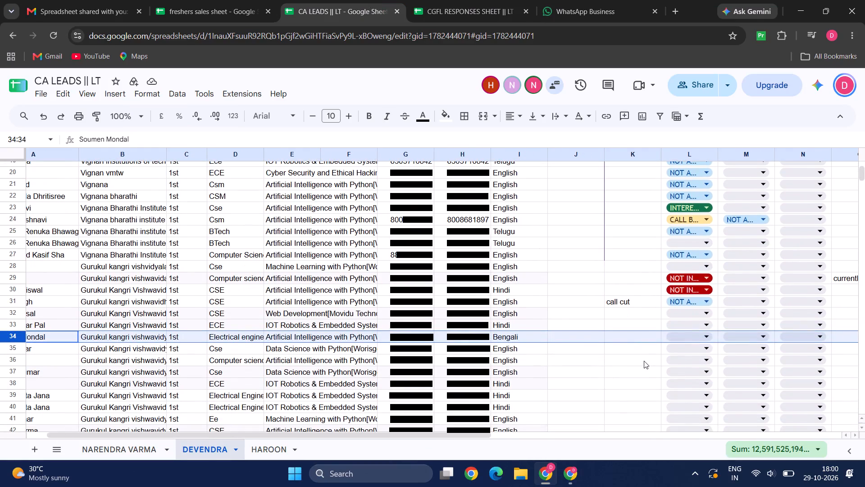
{"action": "left_click", "coordinate": [682, 339]}
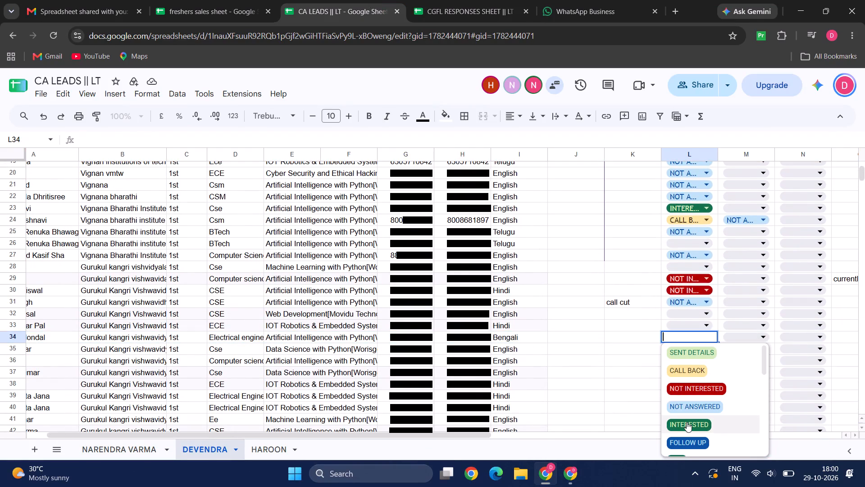
{"action": "left_click", "coordinate": [687, 422]}
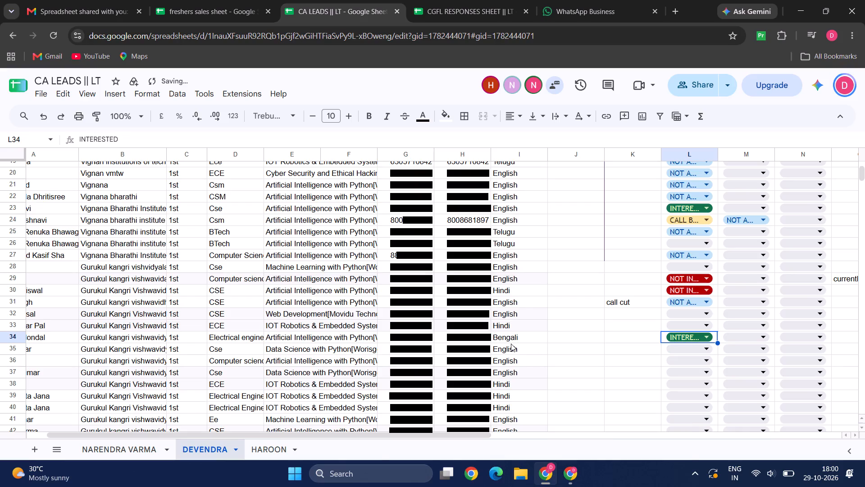
Bring the lead names back into view and select the whole of row 35 as the lead to handle.
{"action": "left_click", "coordinate": [511, 344]}
{"action": "left_click", "coordinate": [507, 345]}
{"action": "scroll", "coordinate": [436, 358], "scroll_direction": "right", "scroll_amount": 3}
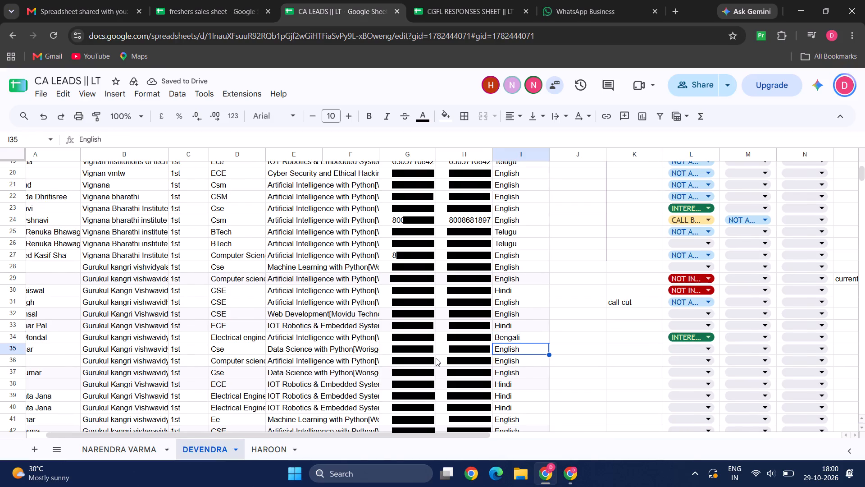
{"action": "scroll", "coordinate": [436, 358], "scroll_direction": "right", "scroll_amount": 1}
{"action": "left_click", "coordinate": [21, 349]}
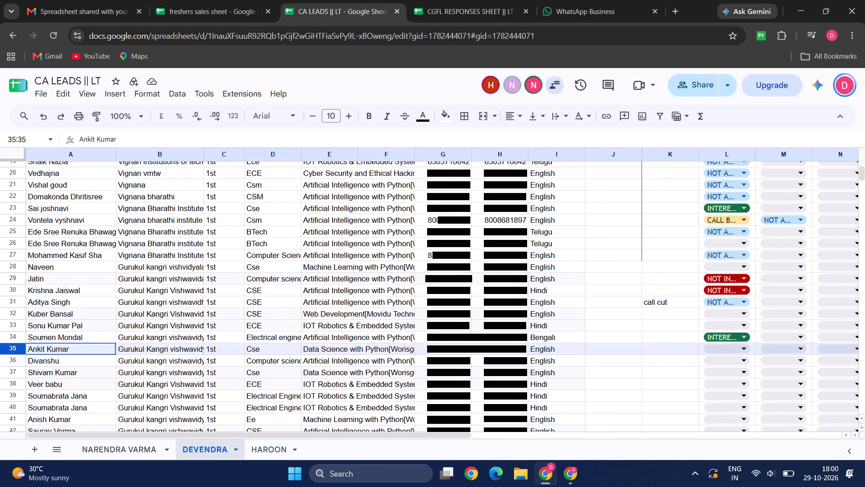
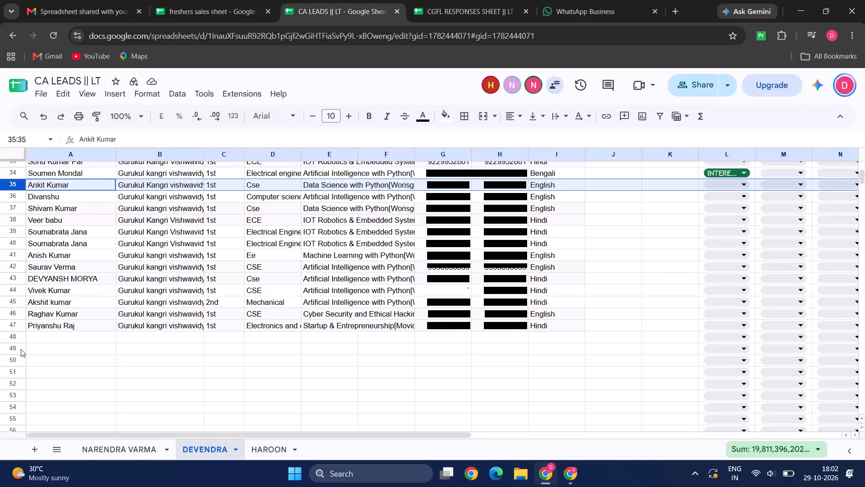
Check the latest DEVENDRA form responses in the CGFL RESPONSES SHEET, from the class representative and referral code columns to the respondents' details.
{"action": "scroll", "coordinate": [21, 349], "scroll_direction": "left", "scroll_amount": 1}
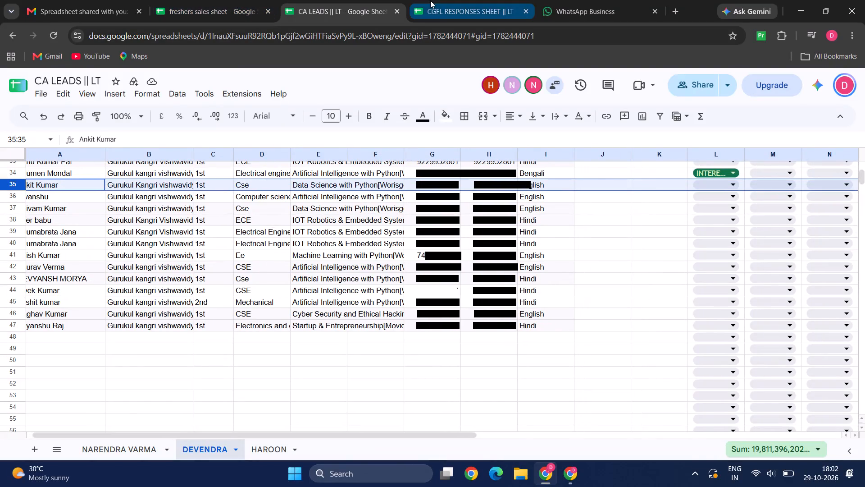
{"action": "left_click", "coordinate": [430, 0]}
{"action": "scroll", "coordinate": [204, 316], "scroll_direction": "down", "scroll_amount": 4}
{"action": "scroll", "coordinate": [204, 316], "scroll_direction": "right", "scroll_amount": 6}
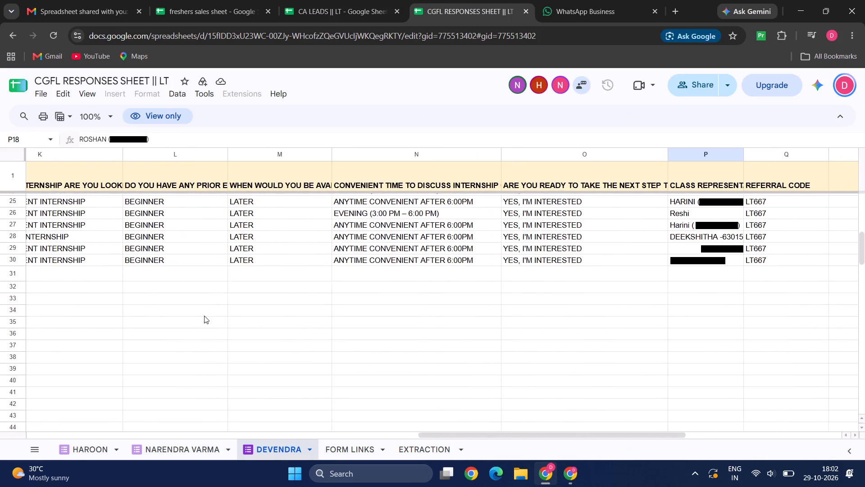
{"action": "scroll", "coordinate": [204, 316], "scroll_direction": "right", "scroll_amount": 14}
{"action": "scroll", "coordinate": [204, 316], "scroll_direction": "up", "scroll_amount": 1}
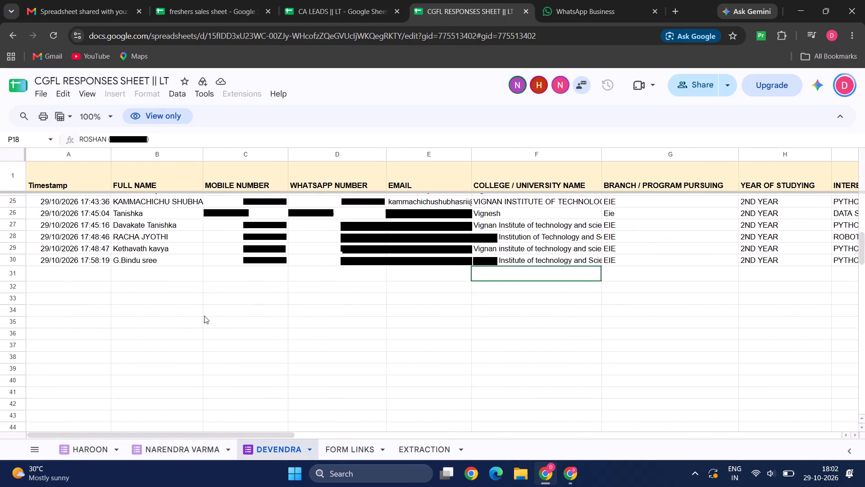
{"action": "scroll", "coordinate": [204, 316], "scroll_direction": "up", "scroll_amount": 1}
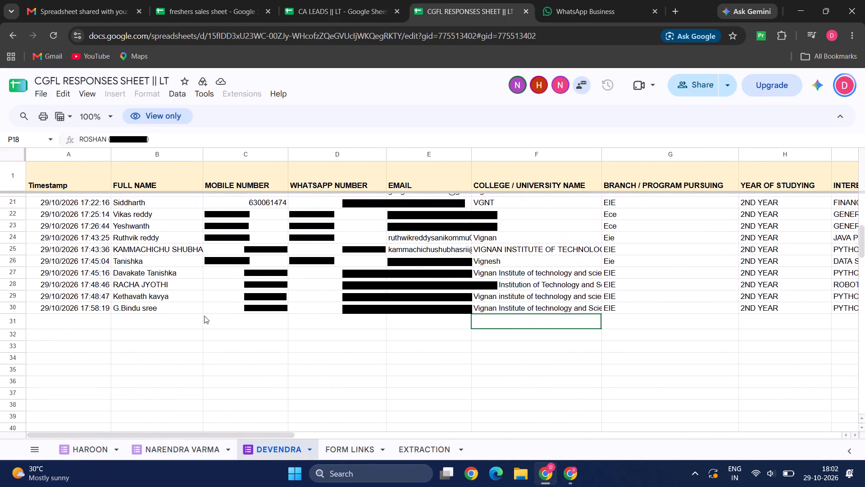
{"action": "scroll", "coordinate": [204, 316], "scroll_direction": "up", "scroll_amount": 1}
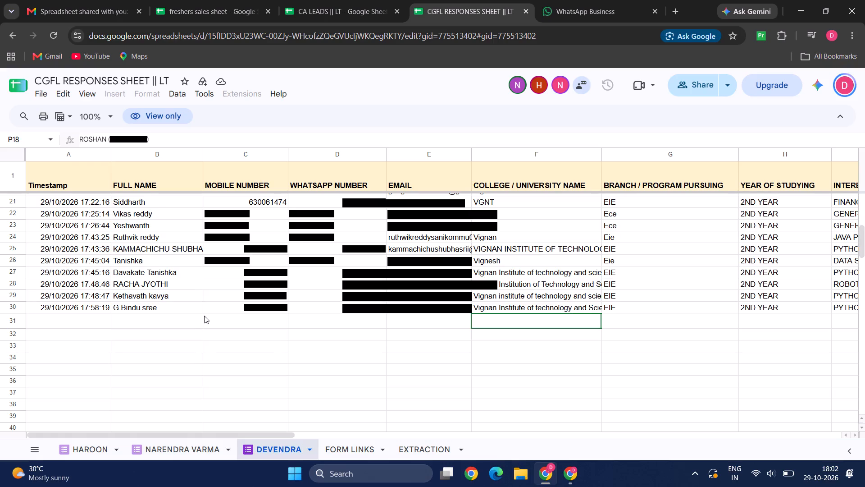
Return to the CA LEADS sheet and review the DEVENDRA leads in rows 23 to 45 with their remarks and call statuses.
{"action": "left_click", "coordinate": [358, 0]}
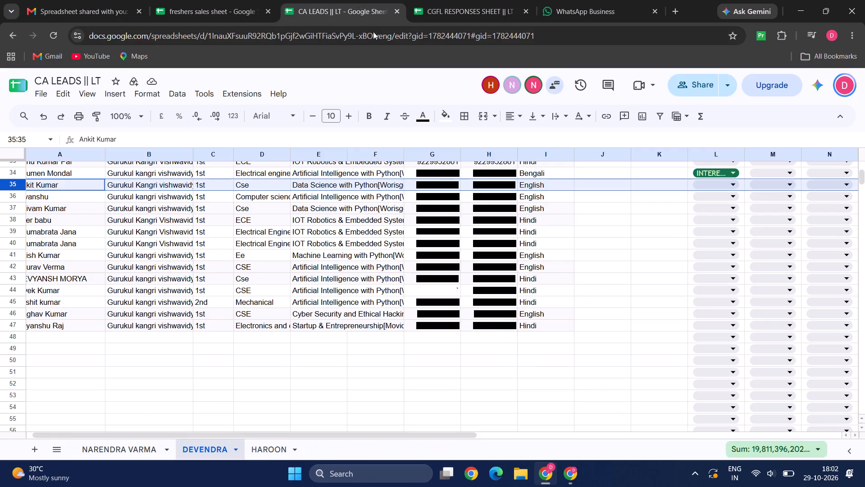
{"action": "scroll", "coordinate": [239, 191], "scroll_direction": "up", "scroll_amount": 2}
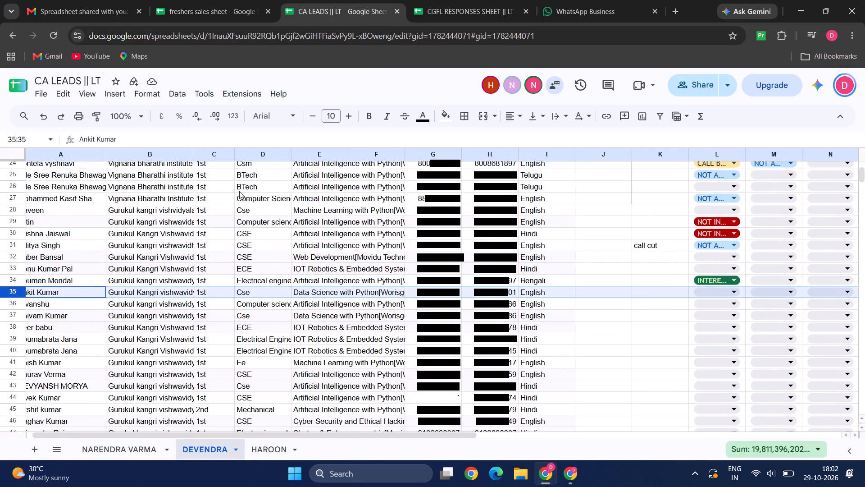
{"action": "scroll", "coordinate": [239, 191], "scroll_direction": "right", "scroll_amount": 1}
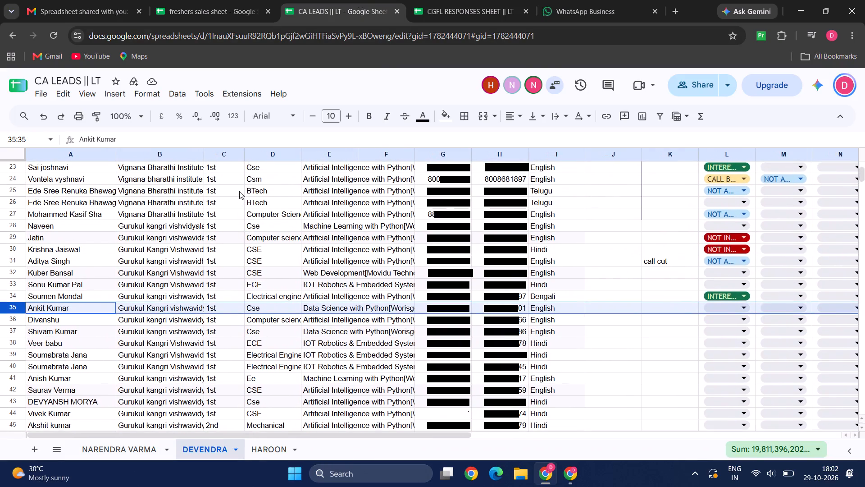
{"action": "scroll", "coordinate": [239, 191], "scroll_direction": "right", "scroll_amount": 2}
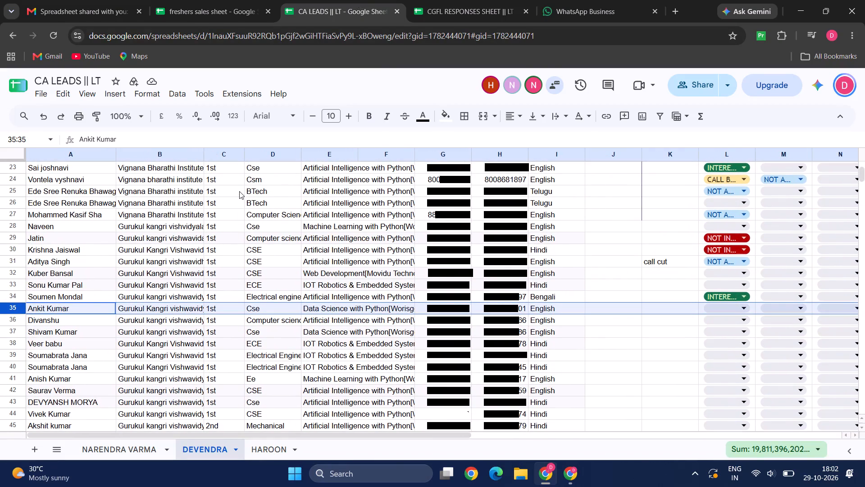
{"action": "scroll", "coordinate": [239, 191], "scroll_direction": "right", "scroll_amount": 1}
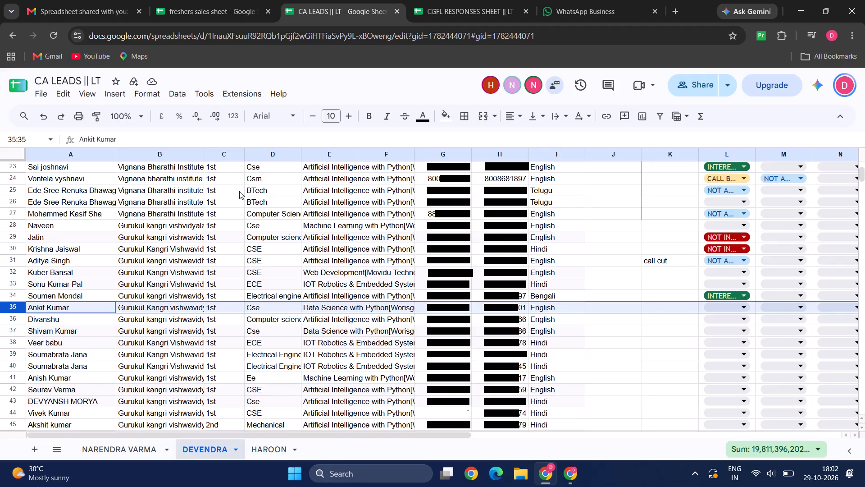
{"action": "scroll", "coordinate": [239, 191], "scroll_direction": "right", "scroll_amount": 2}
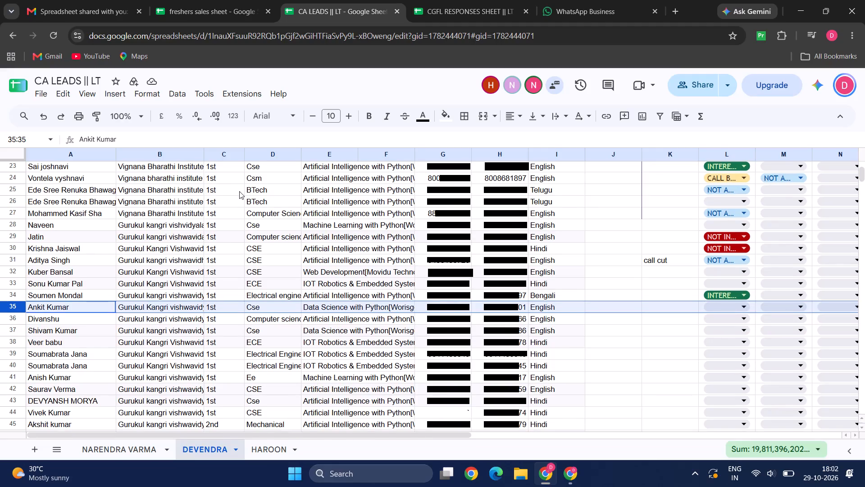
{"action": "scroll", "coordinate": [239, 191], "scroll_direction": "right", "scroll_amount": 6}
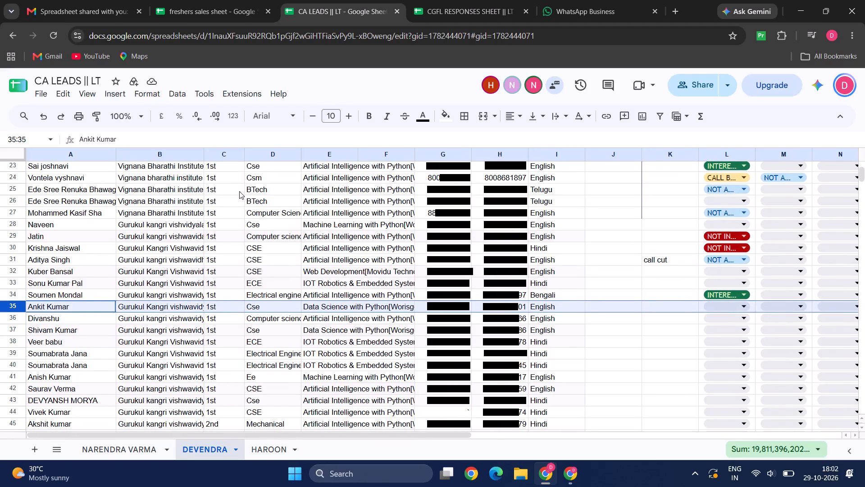
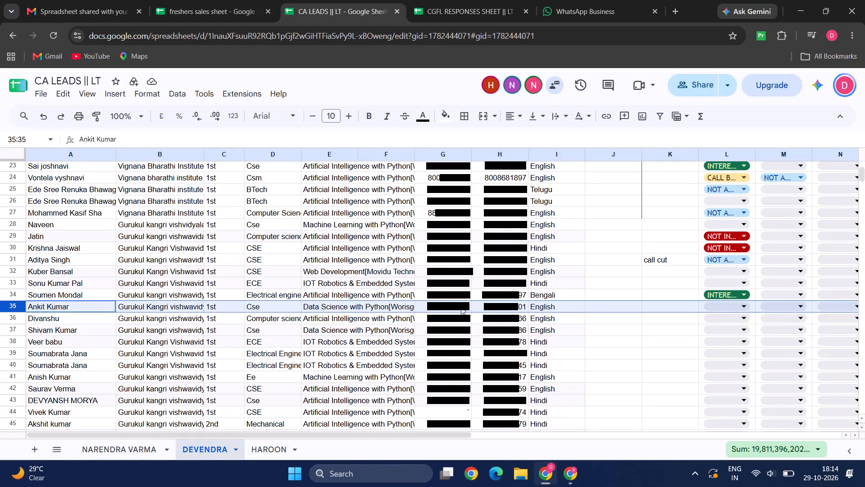
Open the column G contact number of the lead in row 35 of the DEVENDRA sheet.
{"action": "triple_click", "coordinate": [459, 308]}
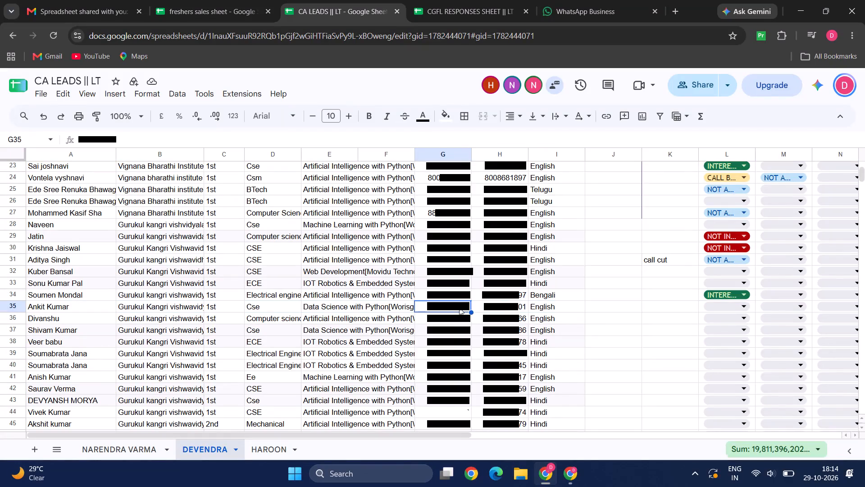
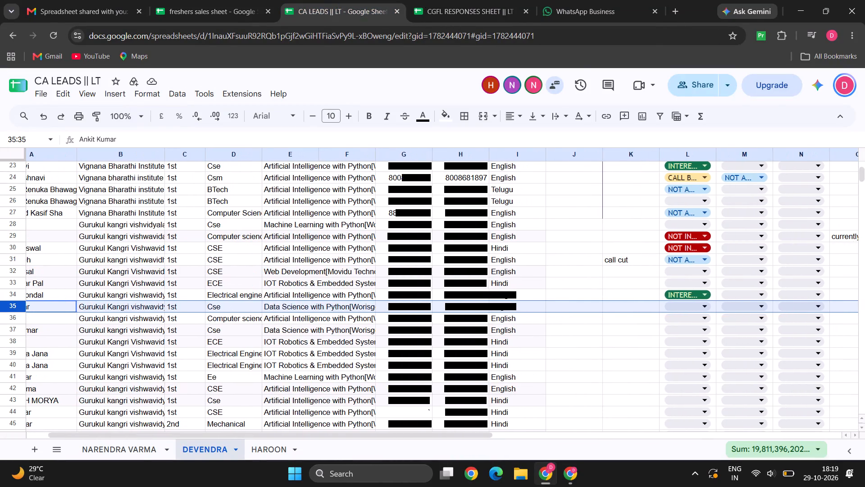
Check the newest DEVENDRA form responses, rows 21 to 30, in the CGFL RESPONSES SHEET for further respondents.
{"action": "scroll", "coordinate": [269, 312], "scroll_direction": "right", "scroll_amount": 1}
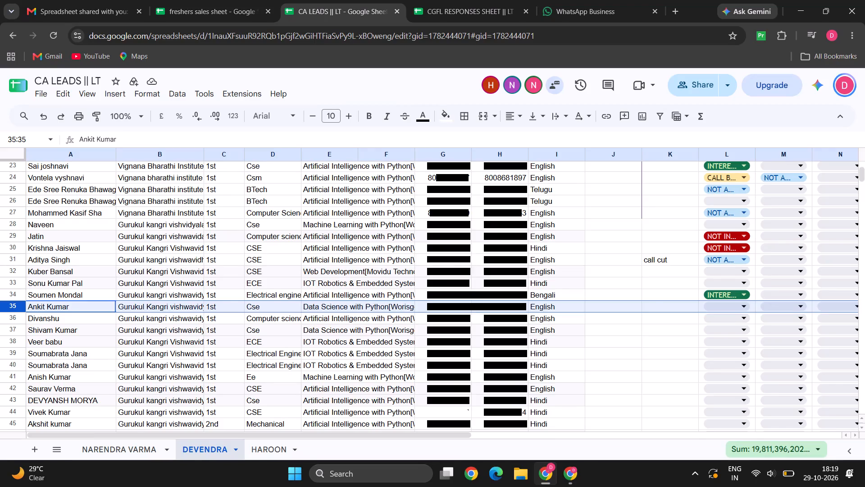
{"action": "left_click", "coordinate": [446, 0]}
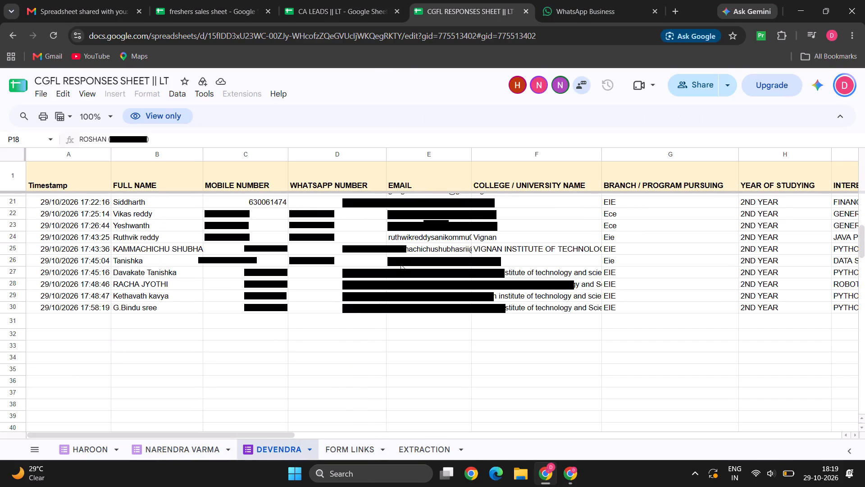
{"action": "scroll", "coordinate": [321, 341], "scroll_direction": "right", "scroll_amount": 1}
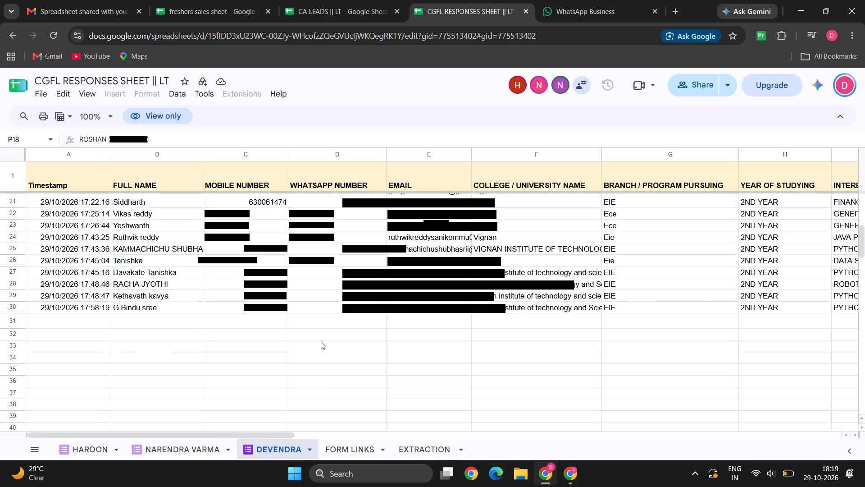
{"action": "scroll", "coordinate": [321, 341], "scroll_direction": "left", "scroll_amount": 1}
{"action": "scroll", "coordinate": [321, 341], "scroll_direction": "right", "scroll_amount": 2}
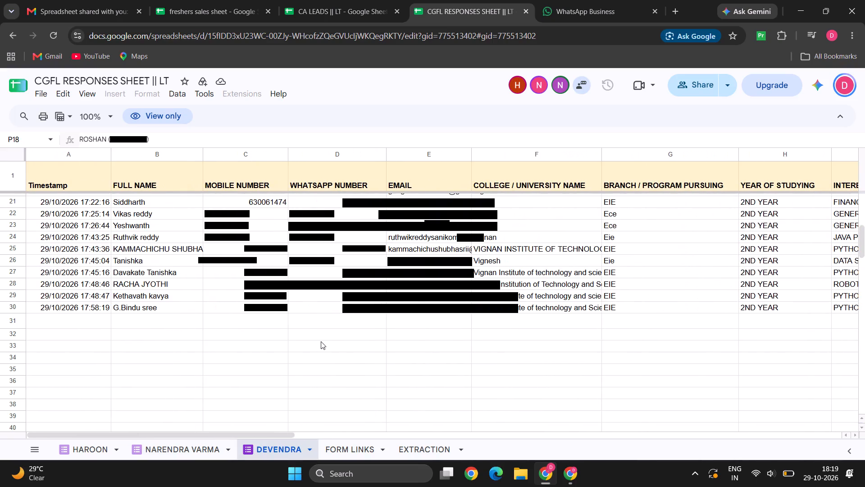
{"action": "scroll", "coordinate": [321, 341], "scroll_direction": "right", "scroll_amount": 1}
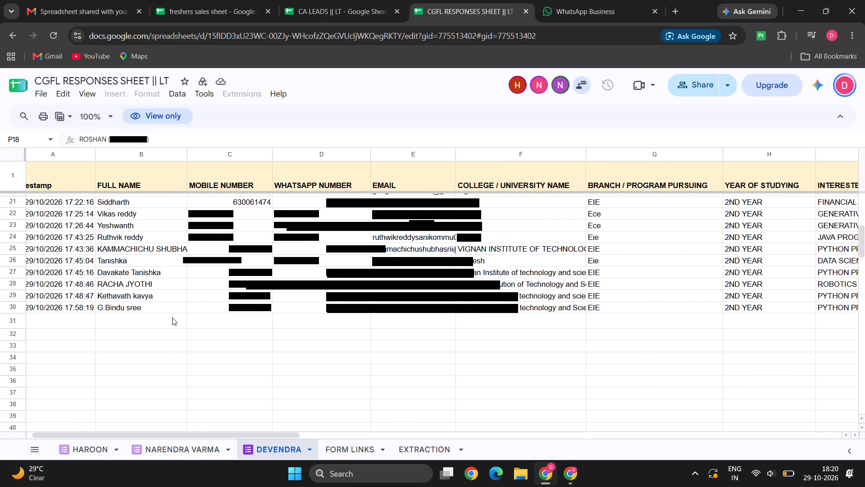
Review the DEVENDRA form respondents in the CGFL RESPONSES SHEET, examining timestamps, names, colleges, branches and years of study from row 30 up to the first entries.
{"action": "scroll", "coordinate": [172, 317], "scroll_direction": "right", "scroll_amount": 2}
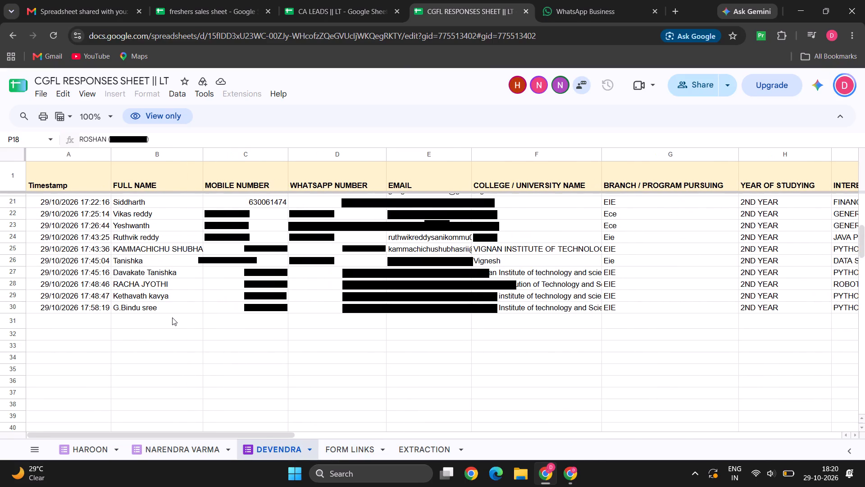
{"action": "scroll", "coordinate": [142, 308], "scroll_direction": "up", "scroll_amount": 1}
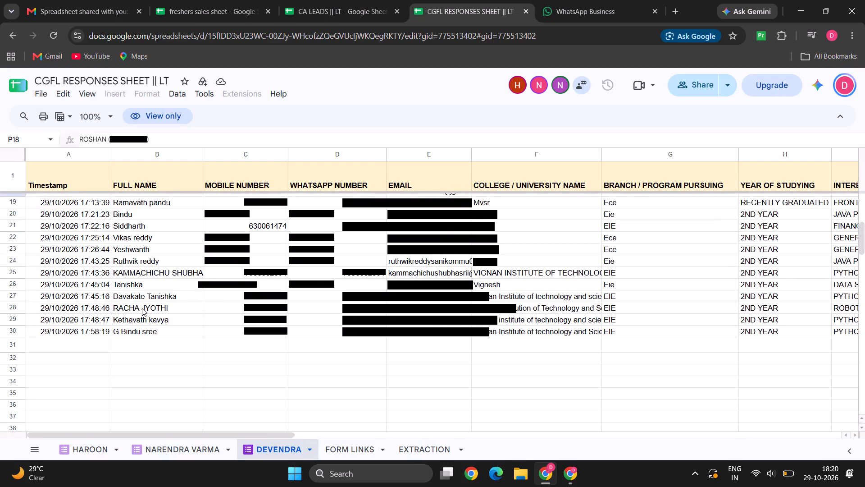
{"action": "scroll", "coordinate": [142, 308], "scroll_direction": "up", "scroll_amount": 2}
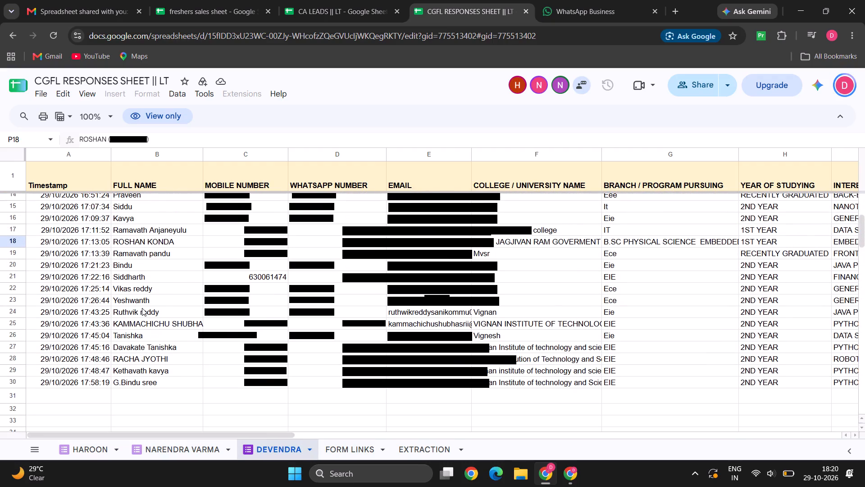
{"action": "scroll", "coordinate": [142, 308], "scroll_direction": "up", "scroll_amount": 1}
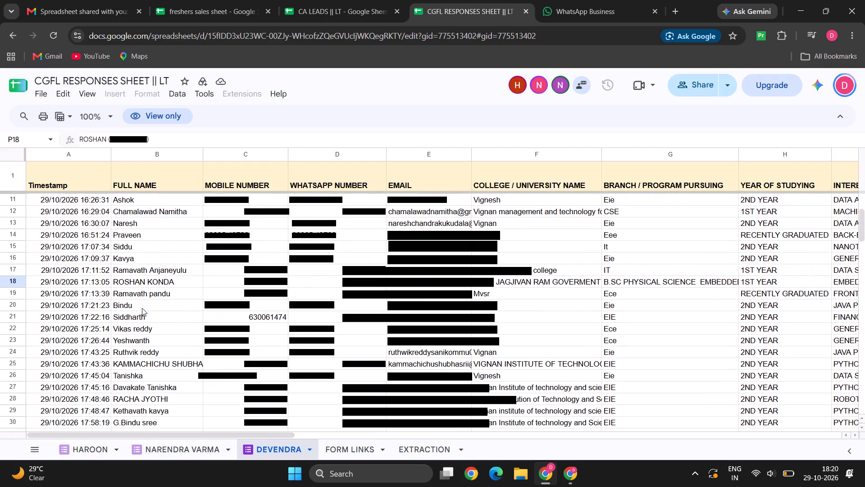
{"action": "scroll", "coordinate": [142, 308], "scroll_direction": "up", "scroll_amount": 2}
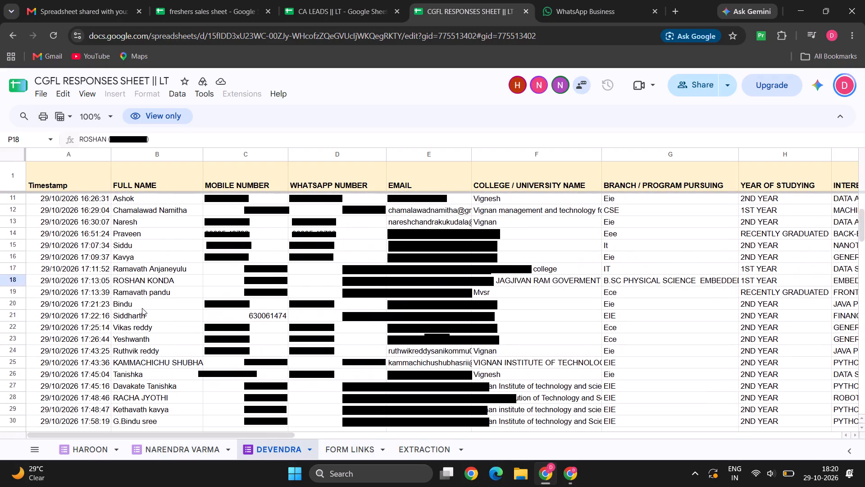
{"action": "scroll", "coordinate": [142, 308], "scroll_direction": "up", "scroll_amount": 1}
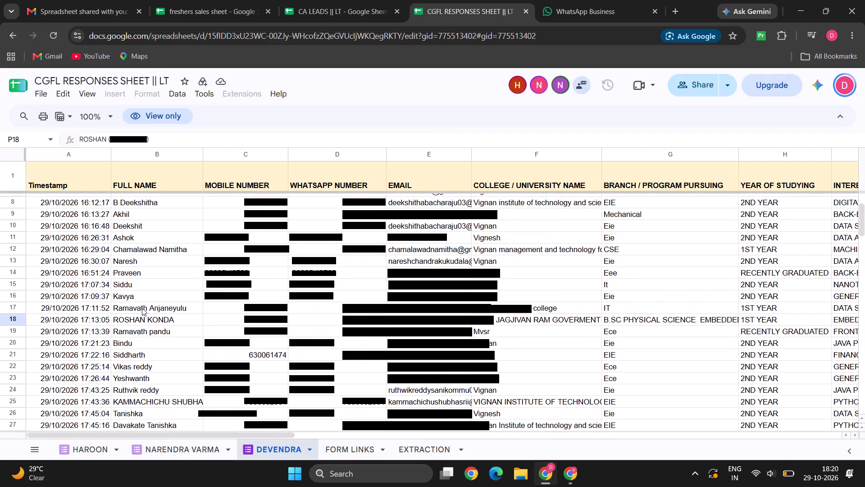
{"action": "scroll", "coordinate": [142, 308], "scroll_direction": "up", "scroll_amount": 2}
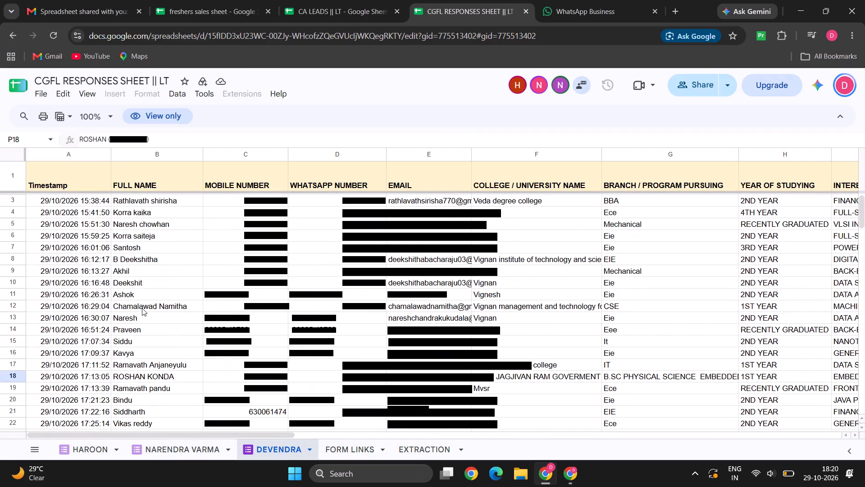
{"action": "scroll", "coordinate": [142, 308], "scroll_direction": "up", "scroll_amount": 1}
{"action": "scroll", "coordinate": [142, 308], "scroll_direction": "down", "scroll_amount": 4}
{"action": "scroll", "coordinate": [142, 308], "scroll_direction": "up", "scroll_amount": 1}
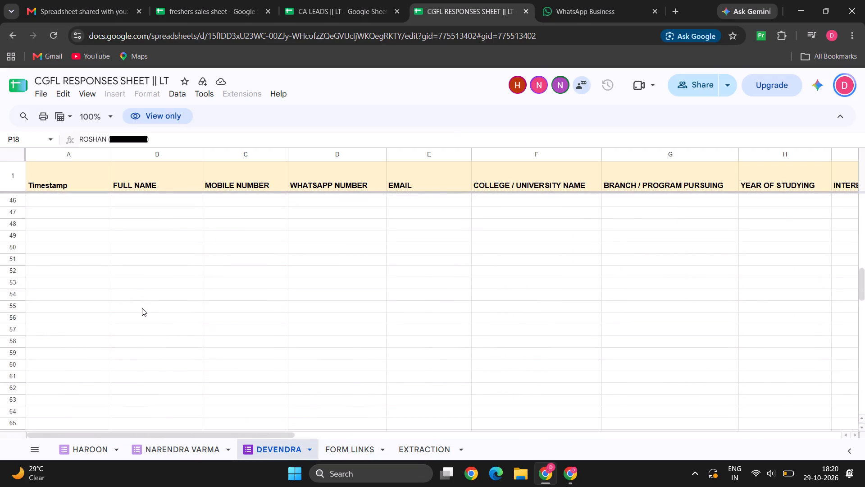
{"action": "scroll", "coordinate": [142, 308], "scroll_direction": "up", "scroll_amount": 1}
{"action": "scroll", "coordinate": [142, 308], "scroll_direction": "down", "scroll_amount": 3}
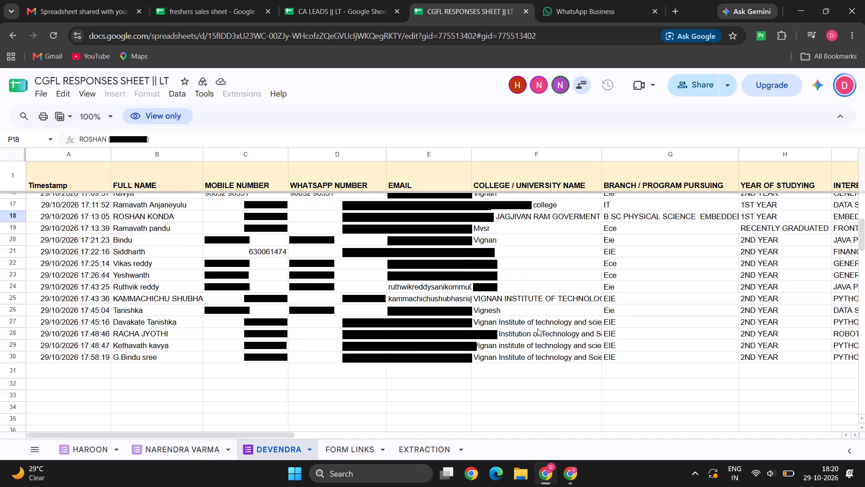
Examine the class representative, referral code and convenient time columns for the DEVENDRA responses, and return to the respondents' details.
{"action": "scroll", "coordinate": [537, 328], "scroll_direction": "left", "scroll_amount": 8}
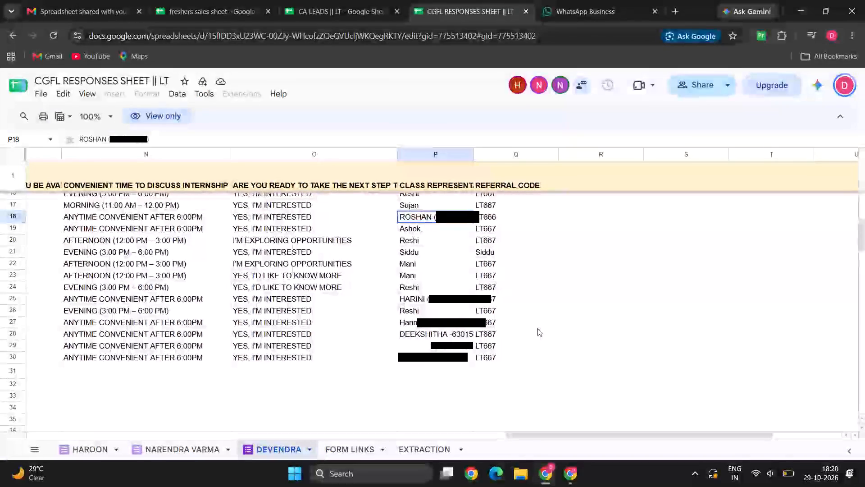
{"action": "scroll", "coordinate": [537, 328], "scroll_direction": "up", "scroll_amount": 2}
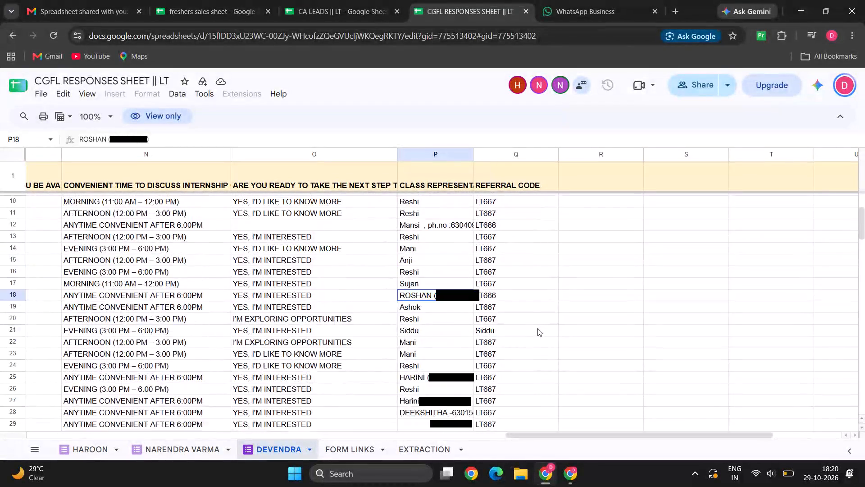
{"action": "scroll", "coordinate": [537, 328], "scroll_direction": "up", "scroll_amount": 2}
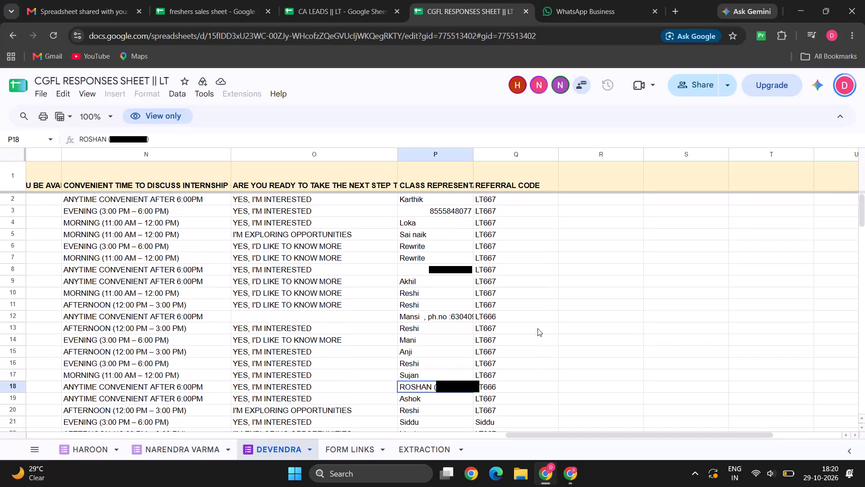
{"action": "scroll", "coordinate": [537, 328], "scroll_direction": "right", "scroll_amount": 8}
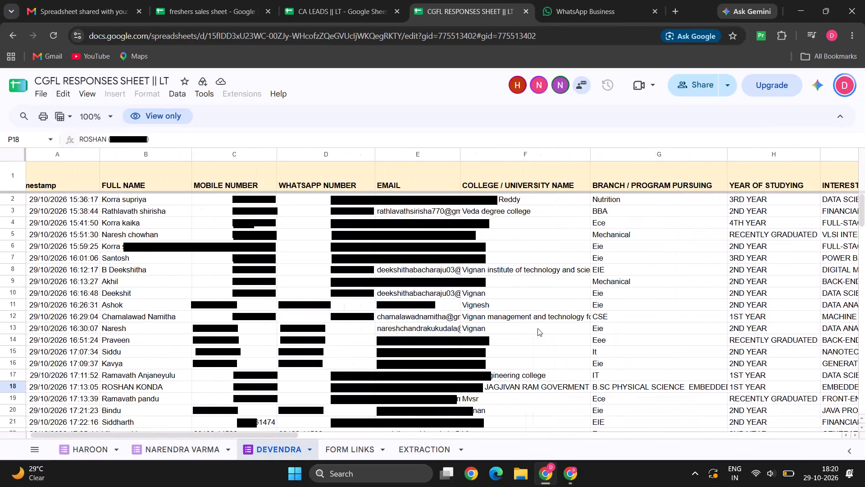
Look through the DEVENDRA responses down to the latest entry in row 30 and back up to the first entries, checking respondents' details.
{"action": "scroll", "coordinate": [537, 328], "scroll_direction": "right", "scroll_amount": 2}
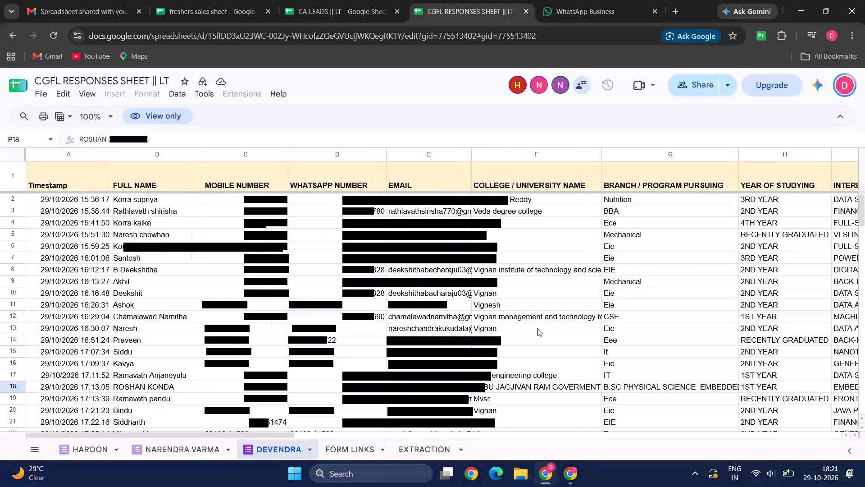
{"action": "scroll", "coordinate": [500, 345], "scroll_direction": "right", "scroll_amount": 3}
{"action": "scroll", "coordinate": [500, 345], "scroll_direction": "down", "scroll_amount": 2}
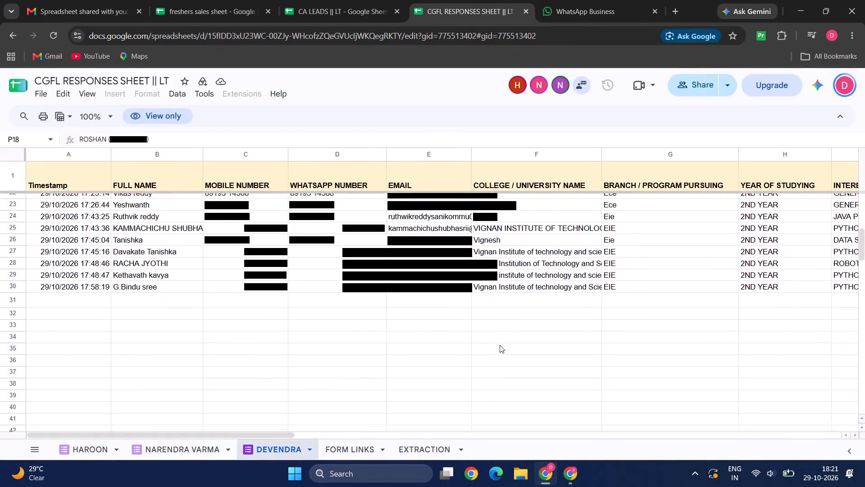
{"action": "scroll", "coordinate": [500, 345], "scroll_direction": "up", "scroll_amount": 1}
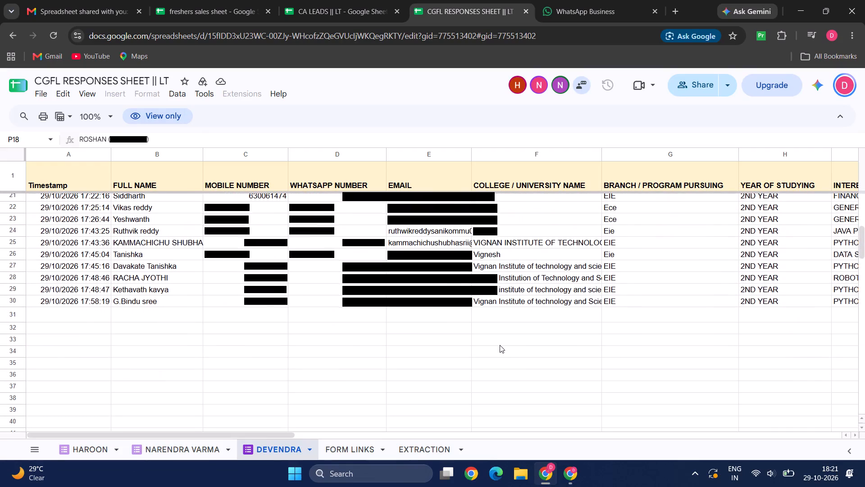
{"action": "scroll", "coordinate": [500, 345], "scroll_direction": "up", "scroll_amount": 1}
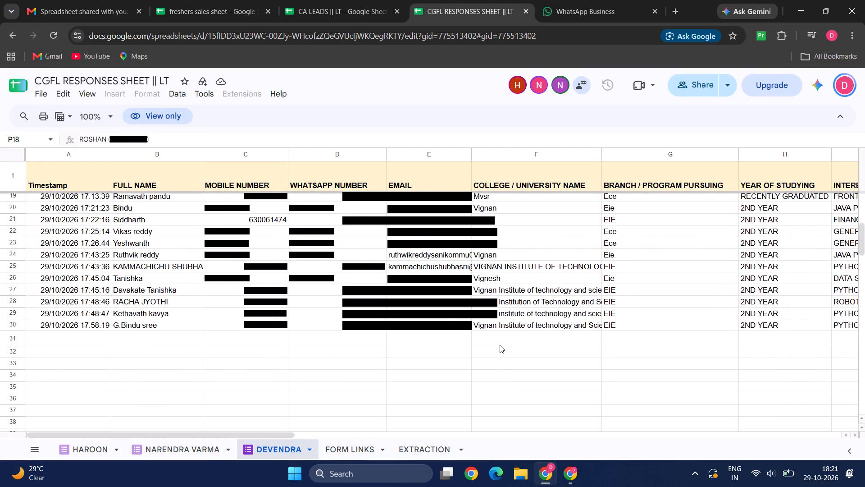
{"action": "scroll", "coordinate": [500, 345], "scroll_direction": "up", "scroll_amount": 5}
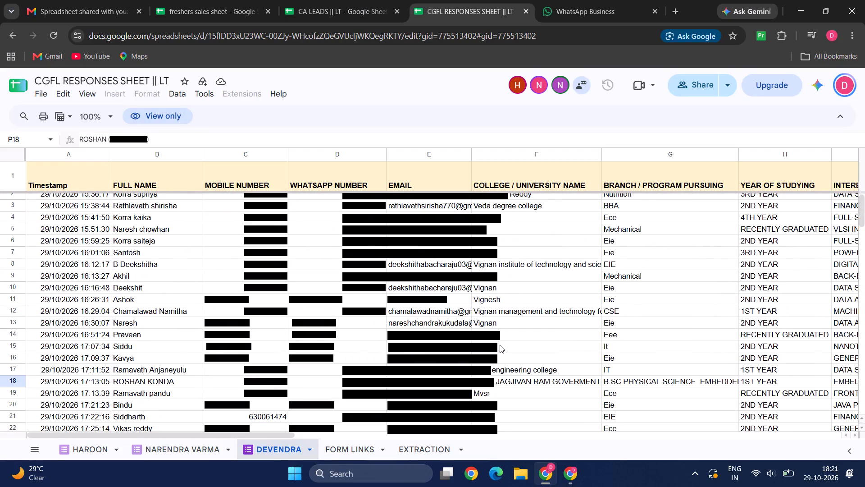
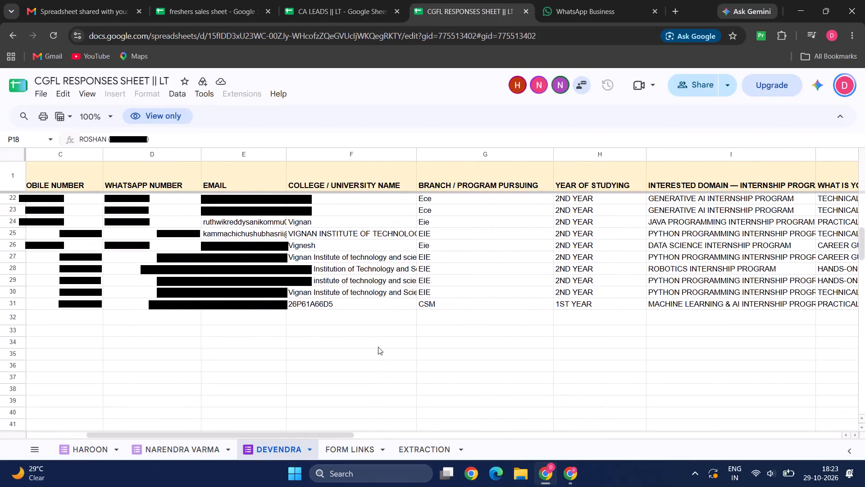
Examine the class representative, referral code and convenient time columns of the DEVENDRA responses from row 31 up to row 8.
{"action": "scroll", "coordinate": [378, 347], "scroll_direction": "left", "scroll_amount": 6}
{"action": "scroll", "coordinate": [357, 357], "scroll_direction": "up", "scroll_amount": 1}
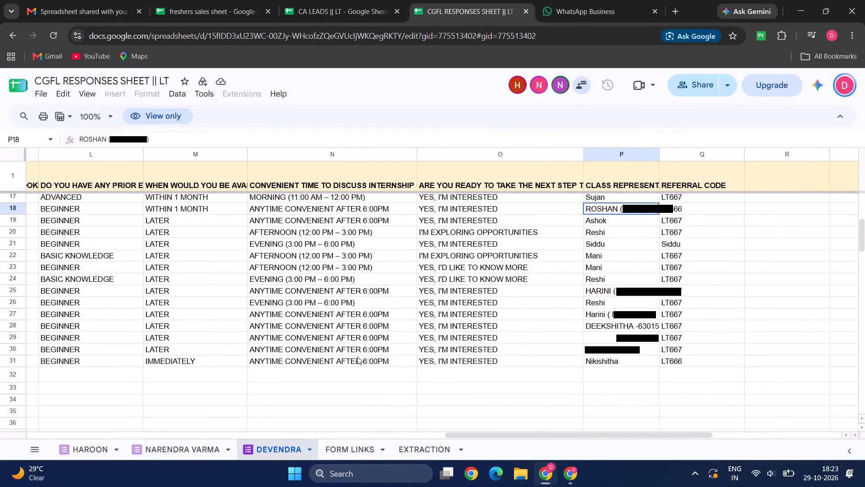
{"action": "scroll", "coordinate": [357, 357], "scroll_direction": "up", "scroll_amount": 3}
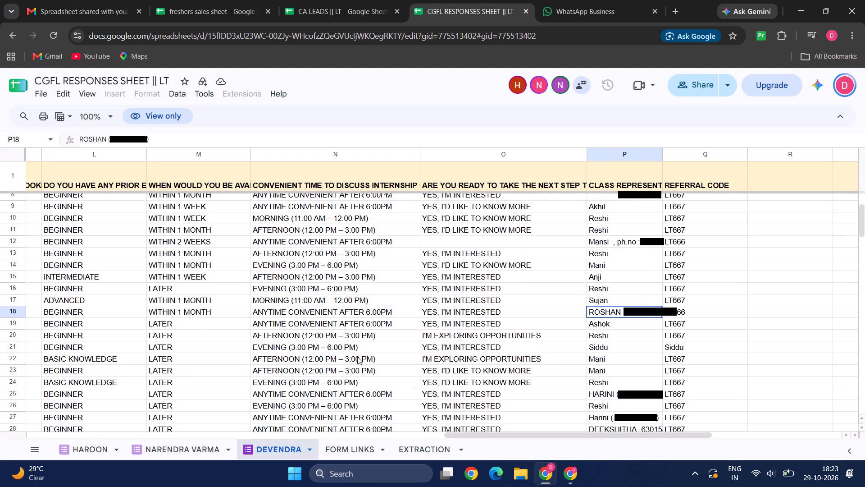
{"action": "scroll", "coordinate": [357, 357], "scroll_direction": "right", "scroll_amount": 1}
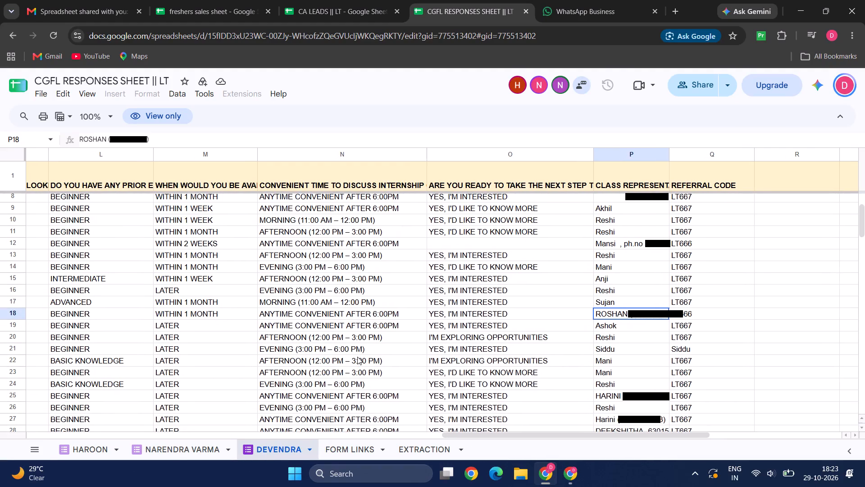
{"action": "scroll", "coordinate": [357, 357], "scroll_direction": "right", "scroll_amount": 5}
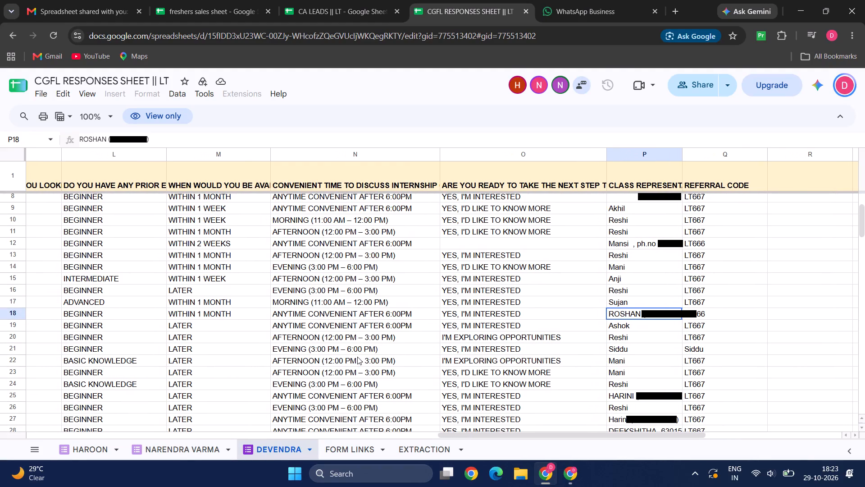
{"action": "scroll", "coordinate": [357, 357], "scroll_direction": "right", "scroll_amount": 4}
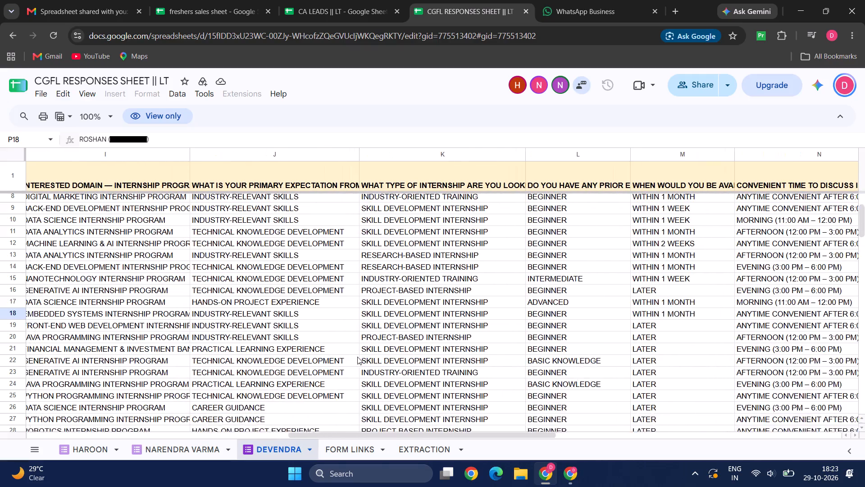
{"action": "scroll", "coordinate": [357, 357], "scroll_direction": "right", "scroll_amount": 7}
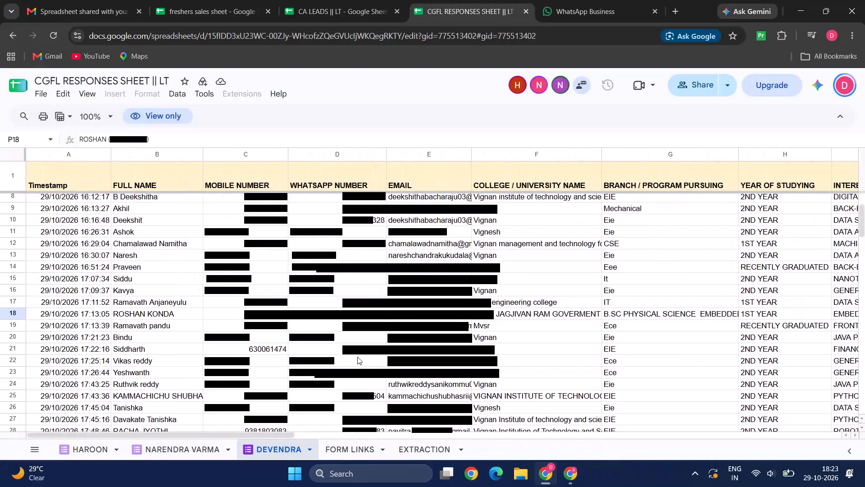
Switch to the CA LEADS spreadsheet, search the DEVENDRA leads by the first digits of a phone number, and select the matching row 9.
{"action": "left_click", "coordinate": [349, 0]}
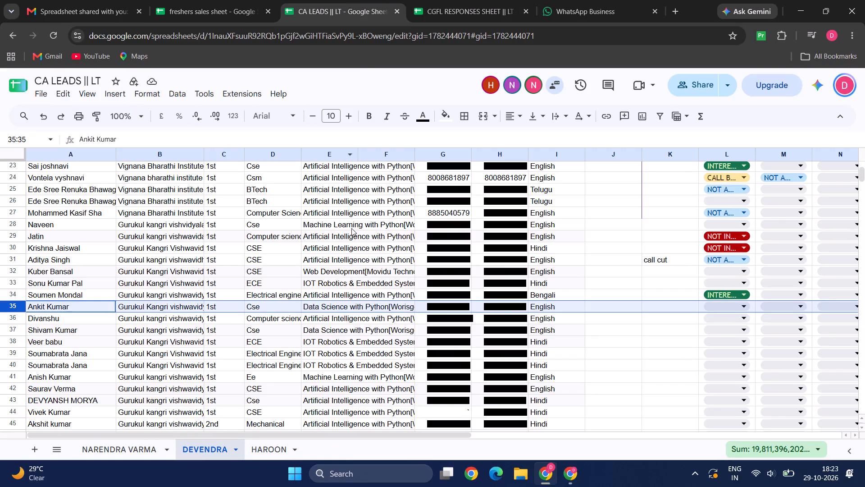
{"action": "key", "text": "ctrl+f"}
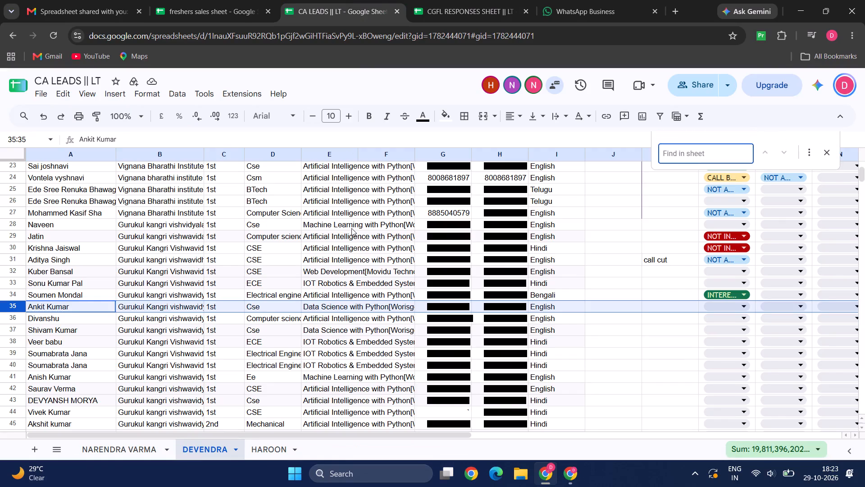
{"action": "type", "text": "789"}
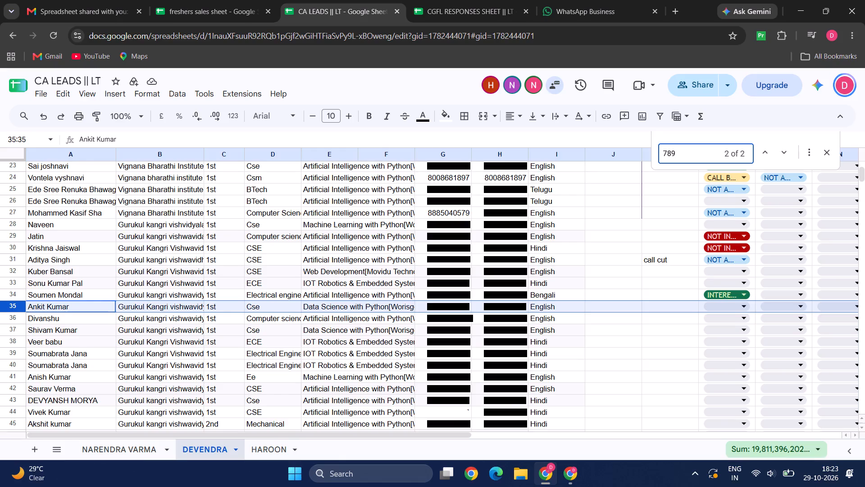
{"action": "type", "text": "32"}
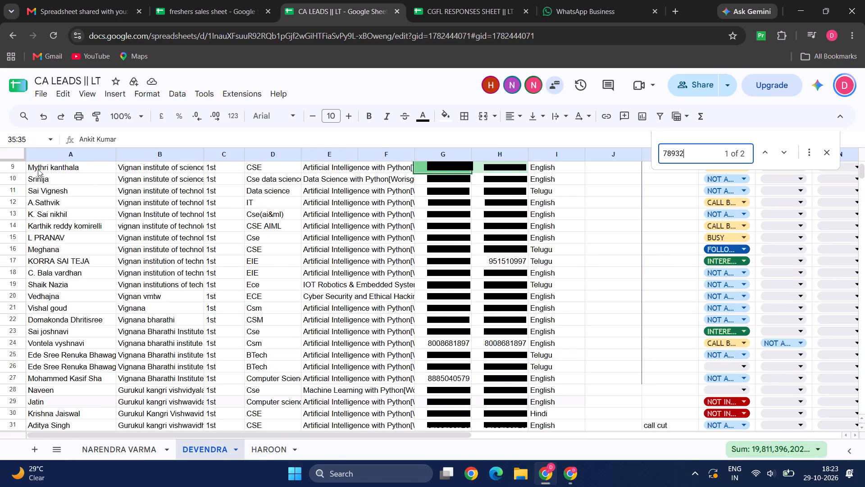
{"action": "left_click", "coordinate": [20, 168]}
{"action": "scroll", "coordinate": [114, 273], "scroll_direction": "up", "scroll_amount": 1}
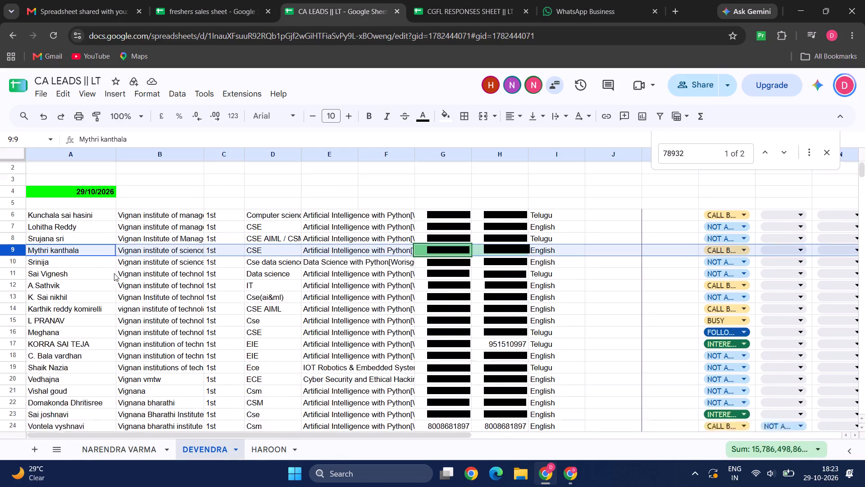
Examine the UPDATE 1 to UPDATE 3 call statuses and the remarks for the row 9 lead and the surrounding DEVENDRA leads.
{"action": "scroll", "coordinate": [114, 273], "scroll_direction": "up", "scroll_amount": 1}
{"action": "scroll", "coordinate": [114, 273], "scroll_direction": "left", "scroll_amount": 3}
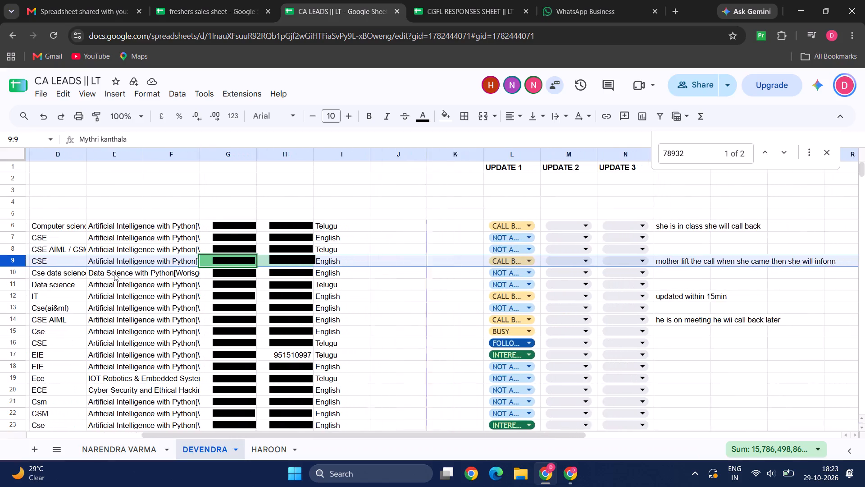
{"action": "scroll", "coordinate": [114, 273], "scroll_direction": "left", "scroll_amount": 1}
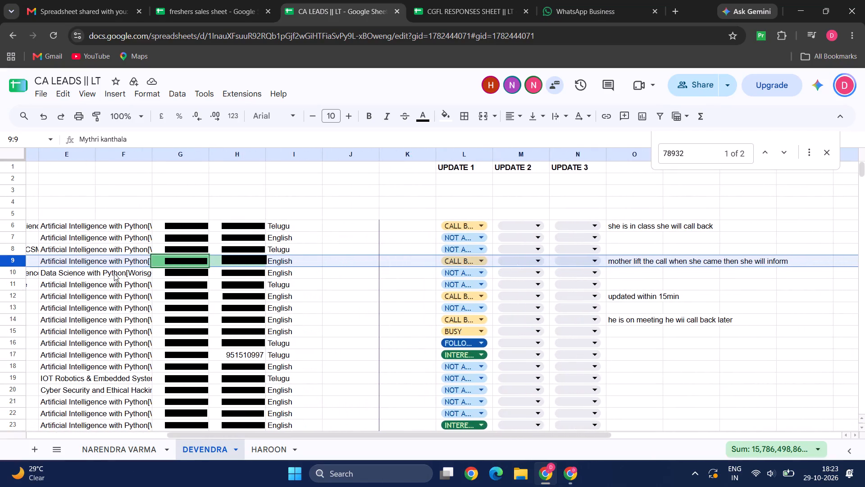
{"action": "scroll", "coordinate": [114, 273], "scroll_direction": "left", "scroll_amount": 1}
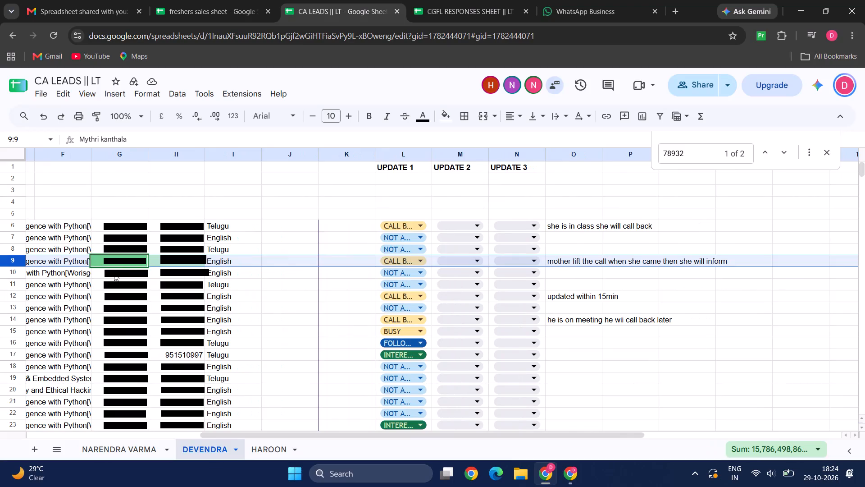
{"action": "scroll", "coordinate": [114, 273], "scroll_direction": "right", "scroll_amount": 5}
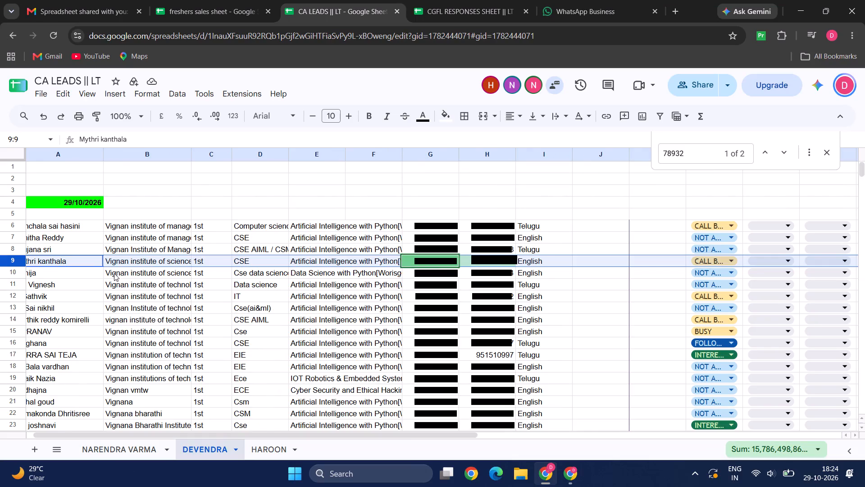
{"action": "scroll", "coordinate": [114, 273], "scroll_direction": "up", "scroll_amount": 1}
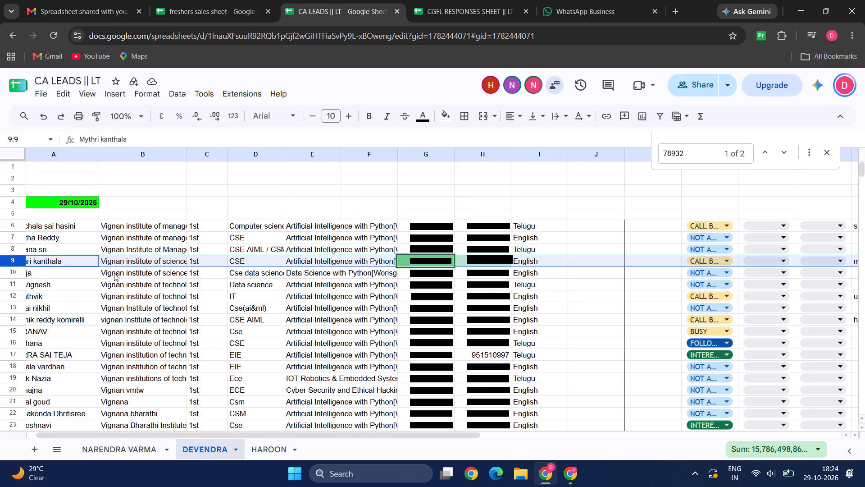
{"action": "scroll", "coordinate": [114, 273], "scroll_direction": "left", "scroll_amount": 7}
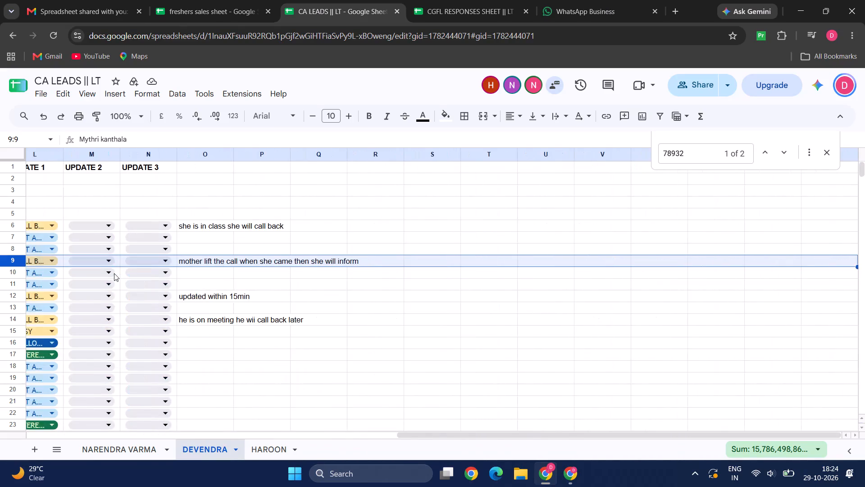
{"action": "scroll", "coordinate": [114, 273], "scroll_direction": "right", "scroll_amount": 4}
{"action": "scroll", "coordinate": [114, 273], "scroll_direction": "down", "scroll_amount": 1}
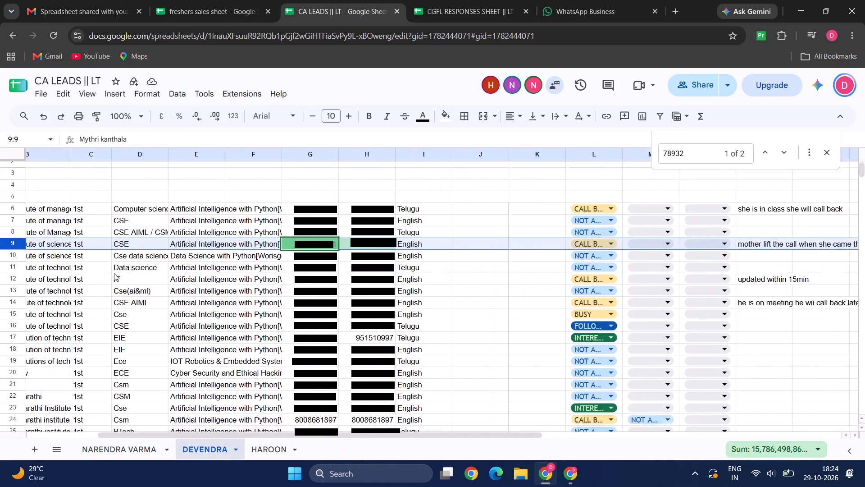
{"action": "scroll", "coordinate": [114, 273], "scroll_direction": "down", "scroll_amount": 2}
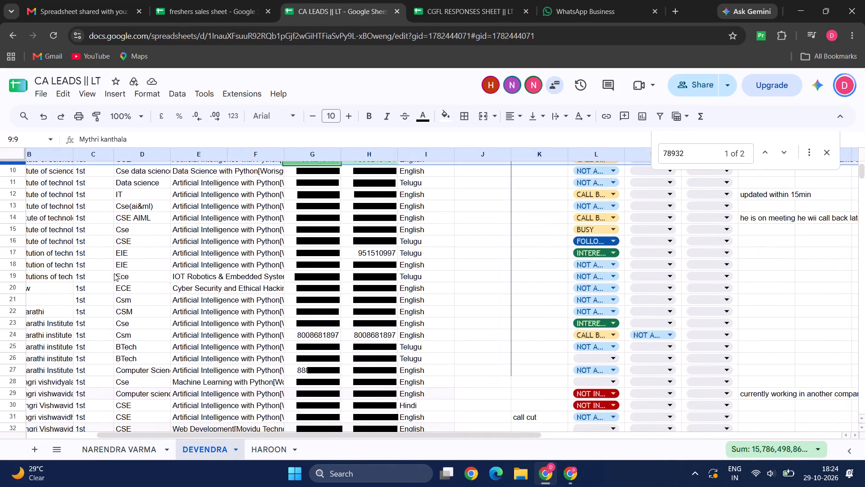
{"action": "scroll", "coordinate": [114, 273], "scroll_direction": "right", "scroll_amount": 4}
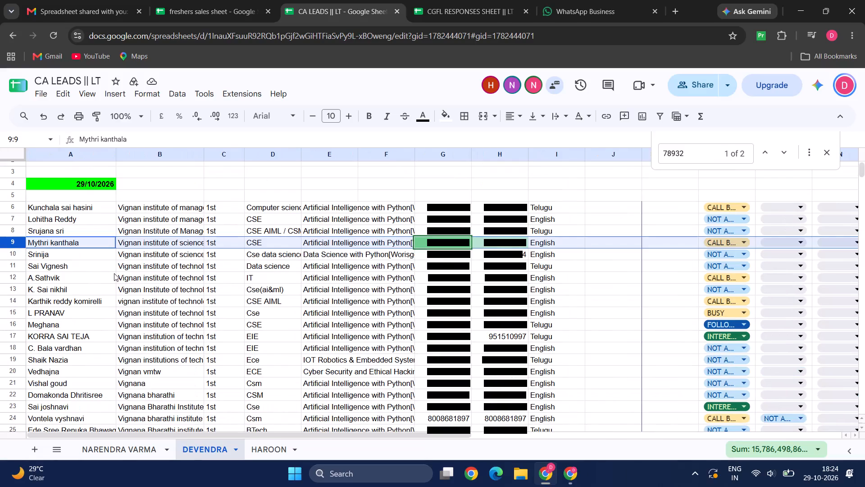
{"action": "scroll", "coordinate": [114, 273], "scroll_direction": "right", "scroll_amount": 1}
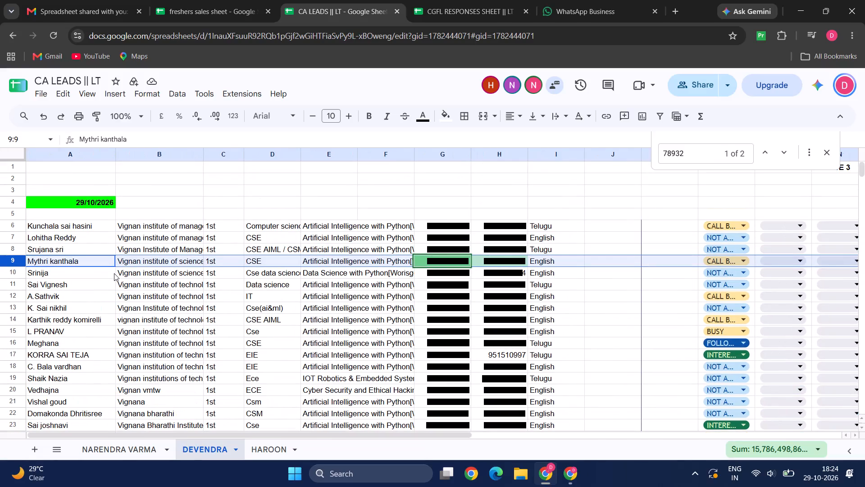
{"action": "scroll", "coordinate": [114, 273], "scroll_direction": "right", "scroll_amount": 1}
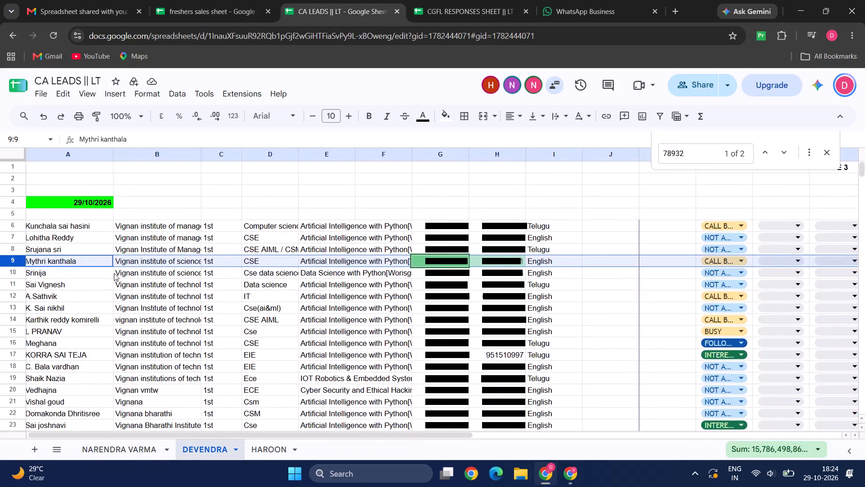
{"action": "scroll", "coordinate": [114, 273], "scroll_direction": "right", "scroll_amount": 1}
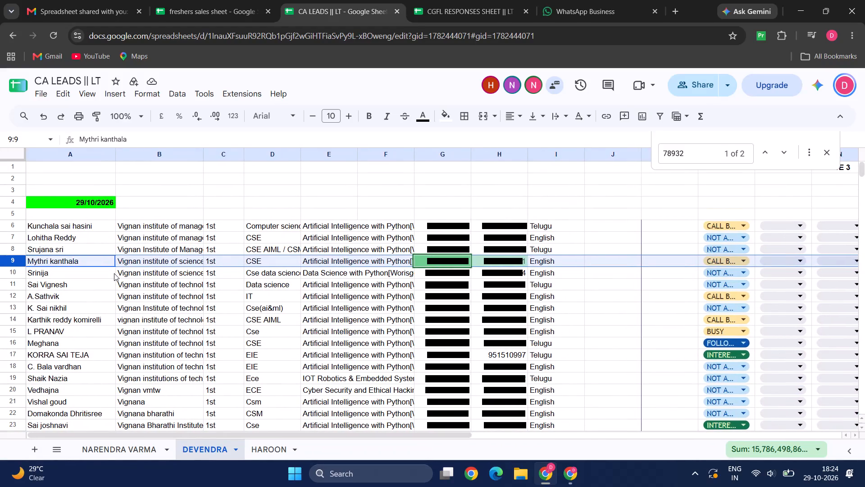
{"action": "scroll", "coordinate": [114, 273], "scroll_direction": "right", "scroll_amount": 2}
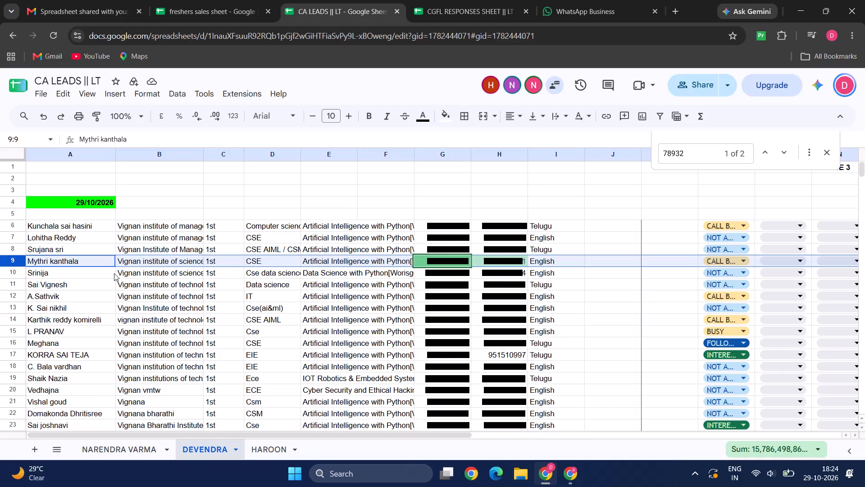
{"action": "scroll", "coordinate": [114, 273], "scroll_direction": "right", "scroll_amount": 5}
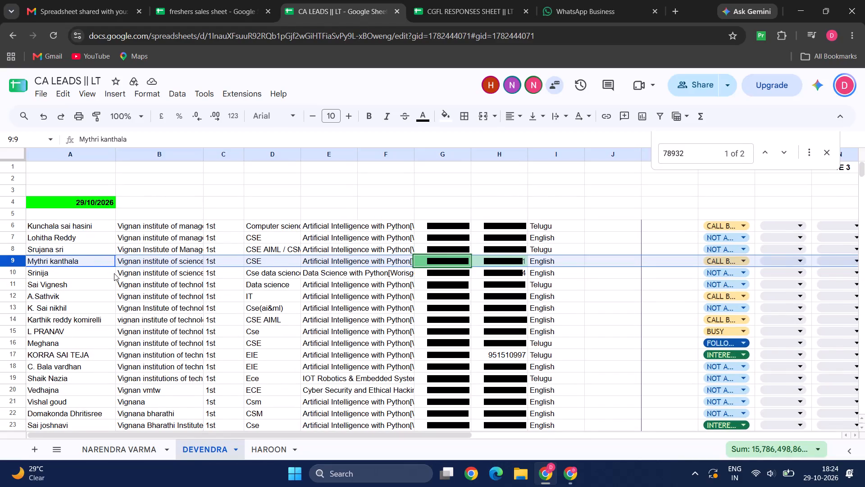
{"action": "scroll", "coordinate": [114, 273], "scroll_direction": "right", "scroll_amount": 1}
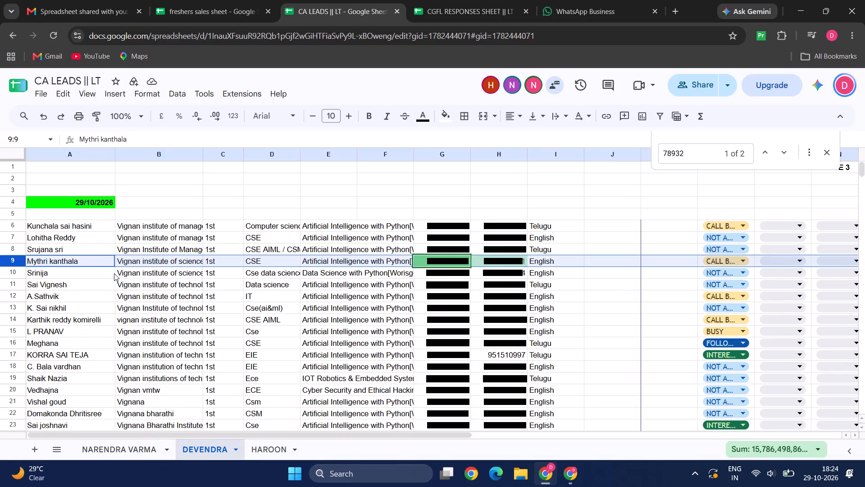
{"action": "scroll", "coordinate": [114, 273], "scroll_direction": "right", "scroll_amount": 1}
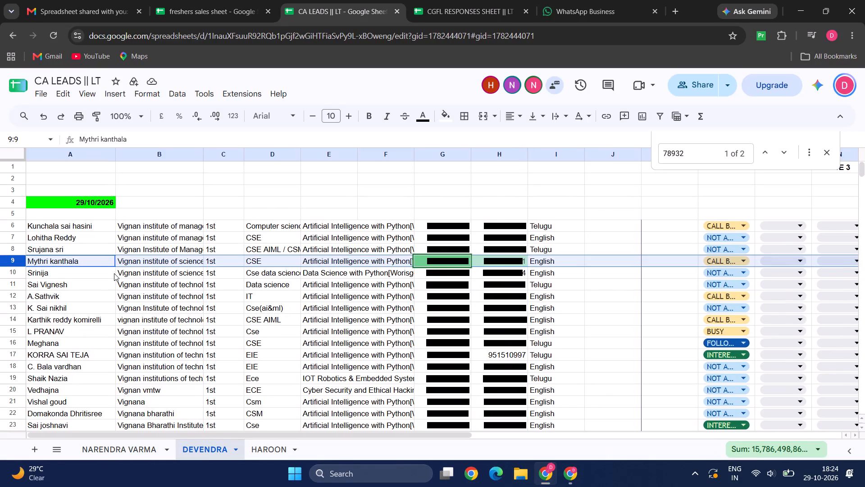
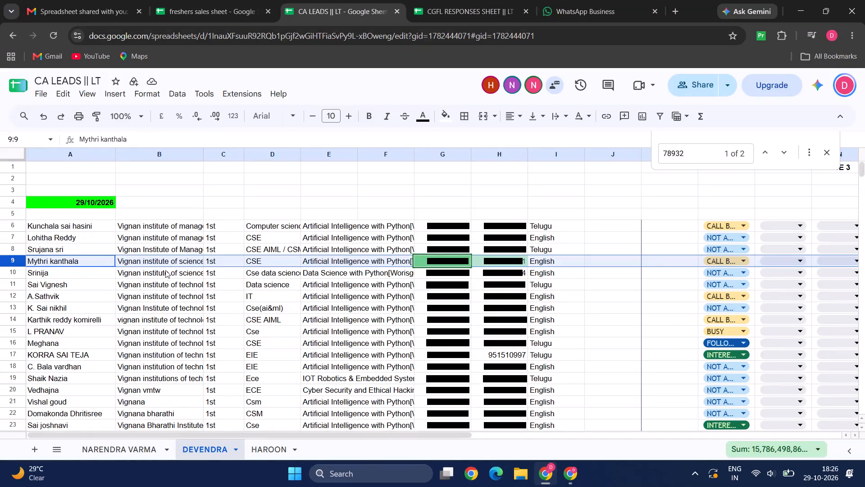
Select the college name cell of the row 9 lead in the DEVENDRA sheet to read its full entry.
{"action": "left_click", "coordinate": [166, 263]}
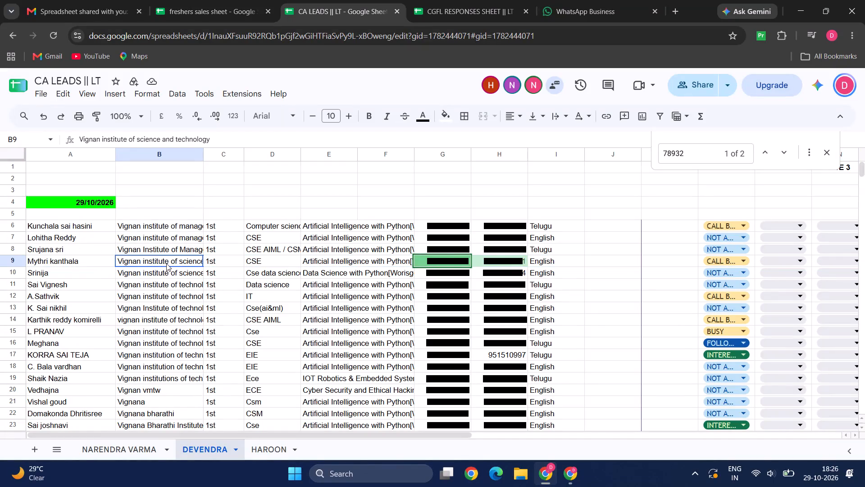
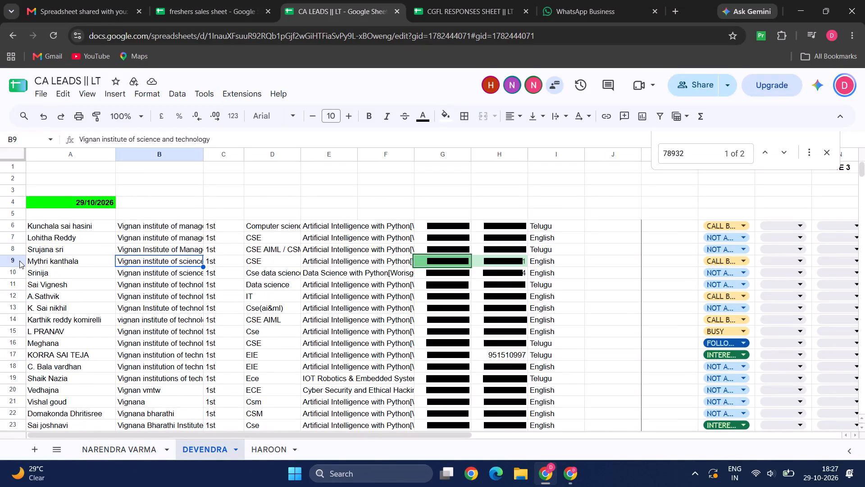
Select the entire row 10 lead in the DEVENDRA sheet of CA LEADS.
{"action": "left_click", "coordinate": [20, 272]}
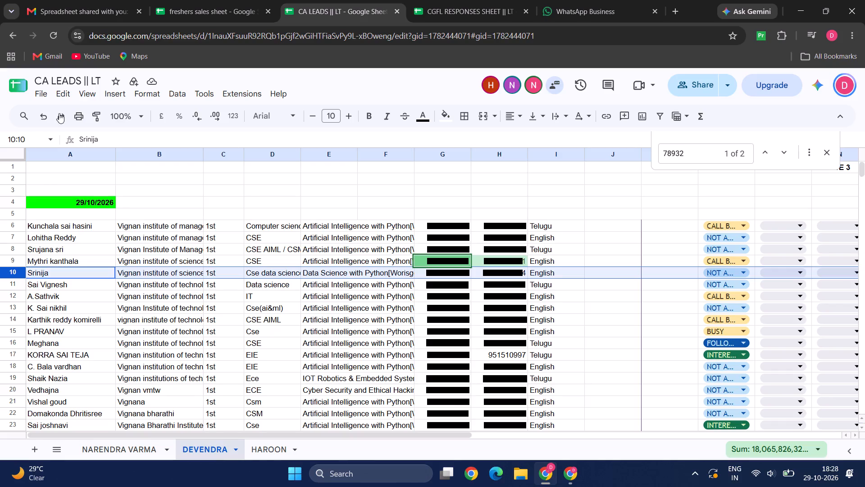
Switch to the CGFL responses sheet and review the newest DEVENDRA responses, from contact details across to class representative and referral code.
{"action": "left_click", "coordinate": [186, 6]}
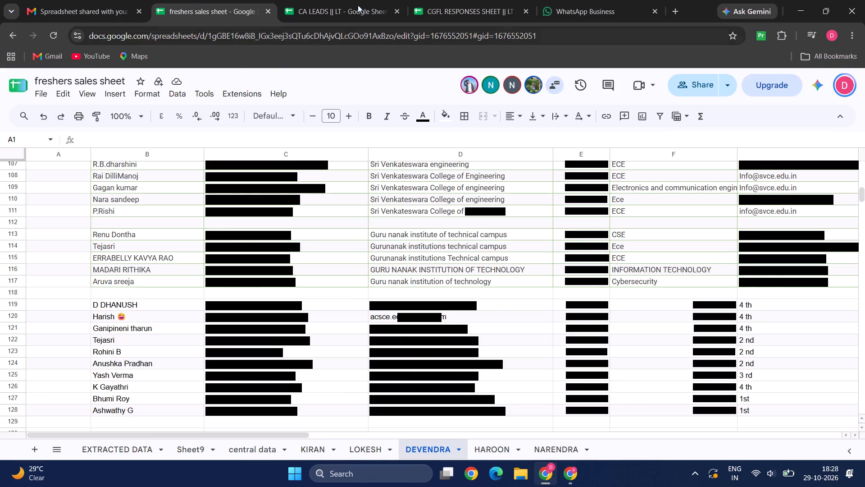
{"action": "left_click", "coordinate": [451, 6]}
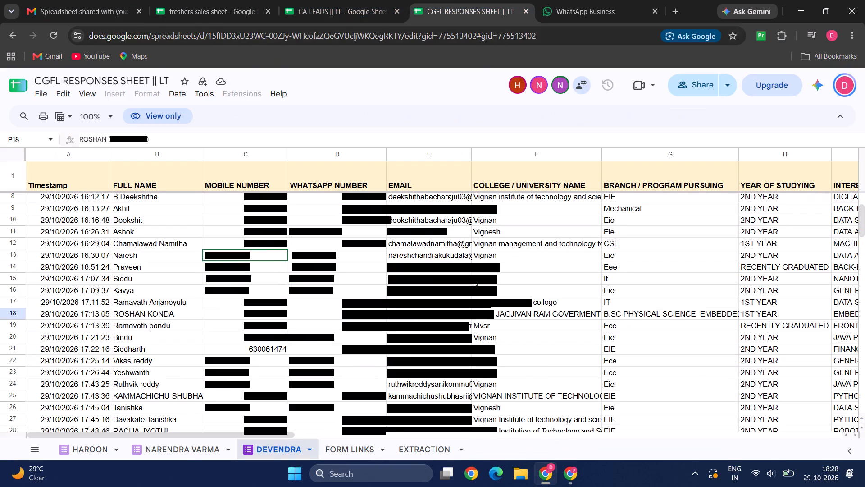
{"action": "scroll", "coordinate": [473, 280], "scroll_direction": "down", "scroll_amount": 1}
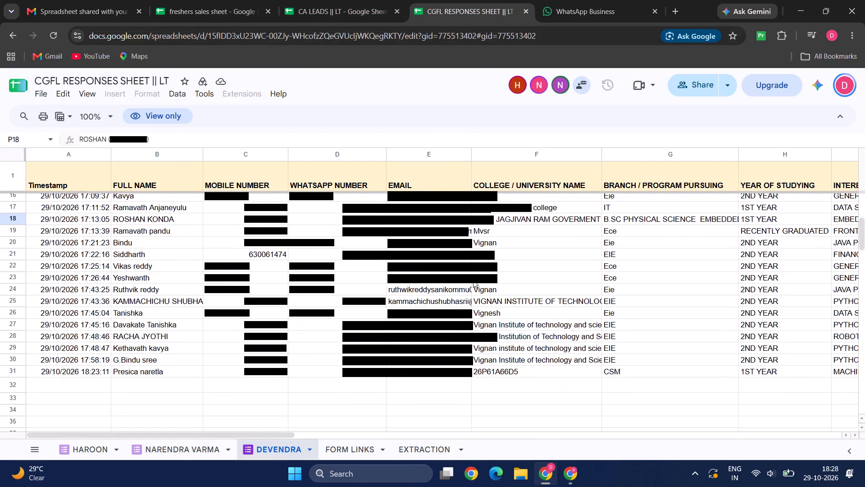
{"action": "scroll", "coordinate": [473, 280], "scroll_direction": "down", "scroll_amount": 2}
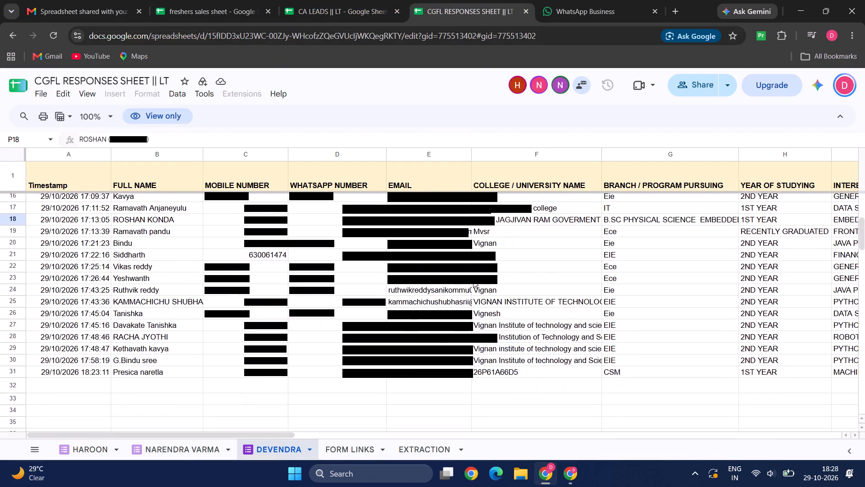
{"action": "scroll", "coordinate": [473, 280], "scroll_direction": "down", "scroll_amount": 1}
{"action": "scroll", "coordinate": [473, 280], "scroll_direction": "left", "scroll_amount": 2}
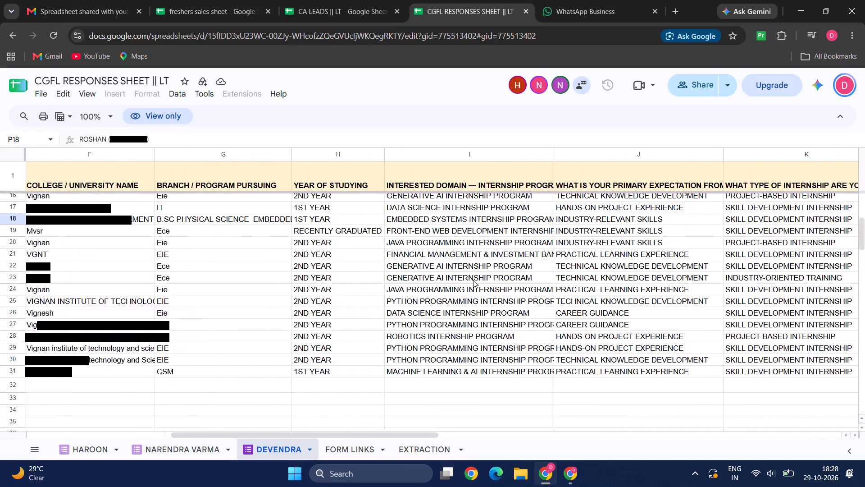
{"action": "scroll", "coordinate": [473, 280], "scroll_direction": "left", "scroll_amount": 6}
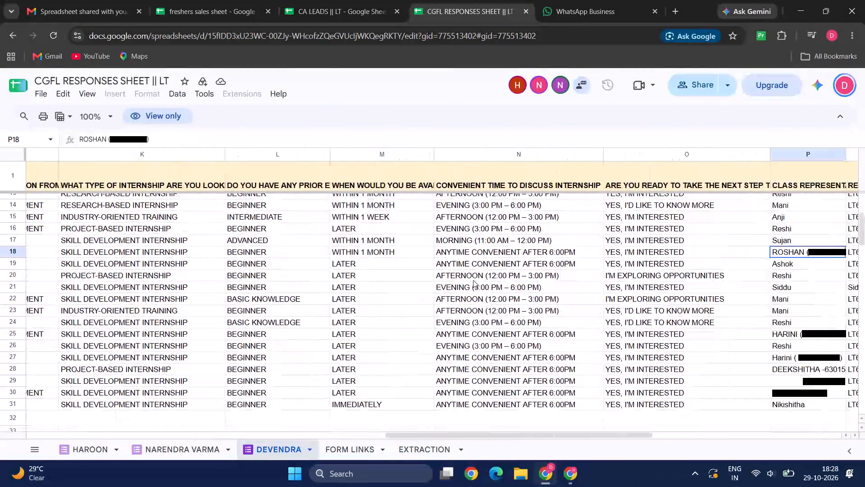
{"action": "scroll", "coordinate": [473, 280], "scroll_direction": "left", "scroll_amount": 1}
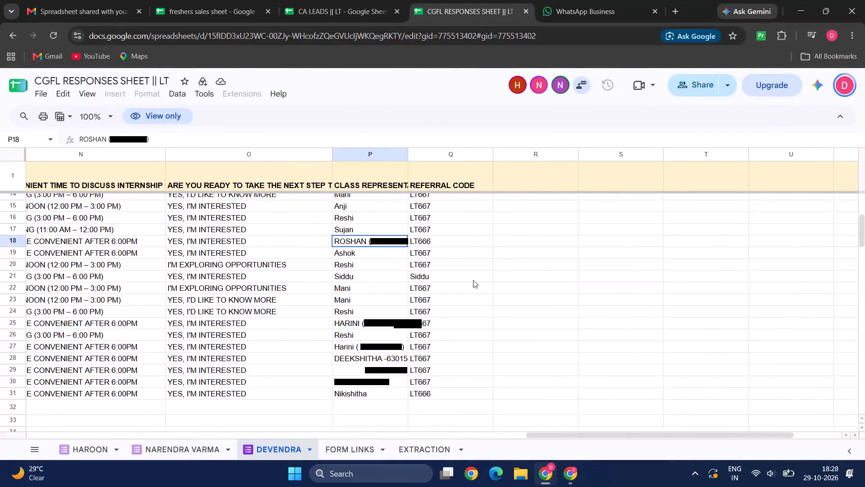
Check the referral codes of the DEVENDRA responses, selecting the entries in rows 31 and 18.
{"action": "scroll", "coordinate": [473, 280], "scroll_direction": "up", "scroll_amount": 1}
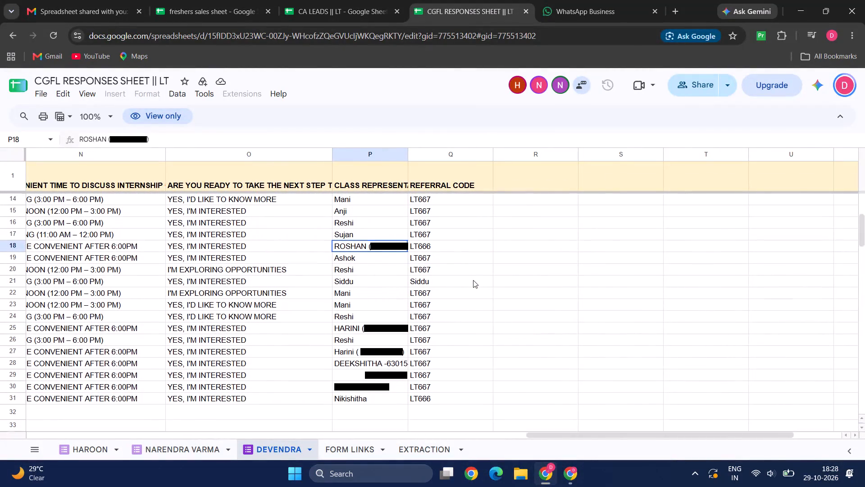
{"action": "scroll", "coordinate": [473, 280], "scroll_direction": "up", "scroll_amount": 1}
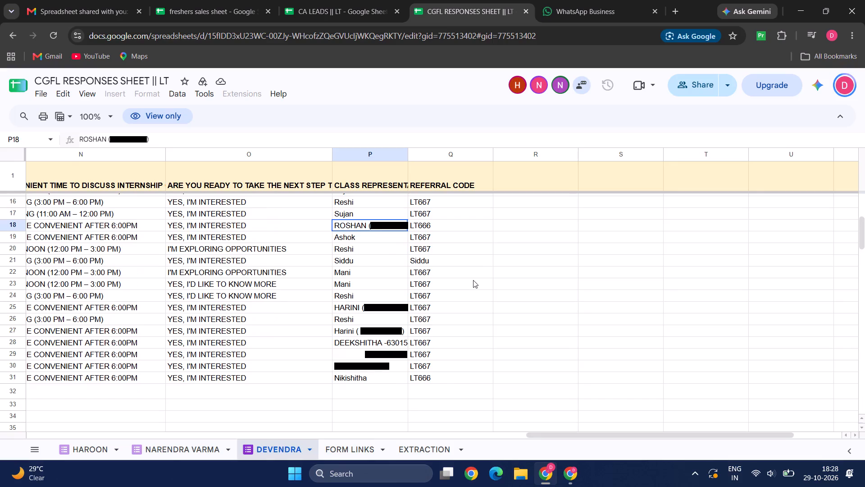
{"action": "left_click", "coordinate": [442, 375]}
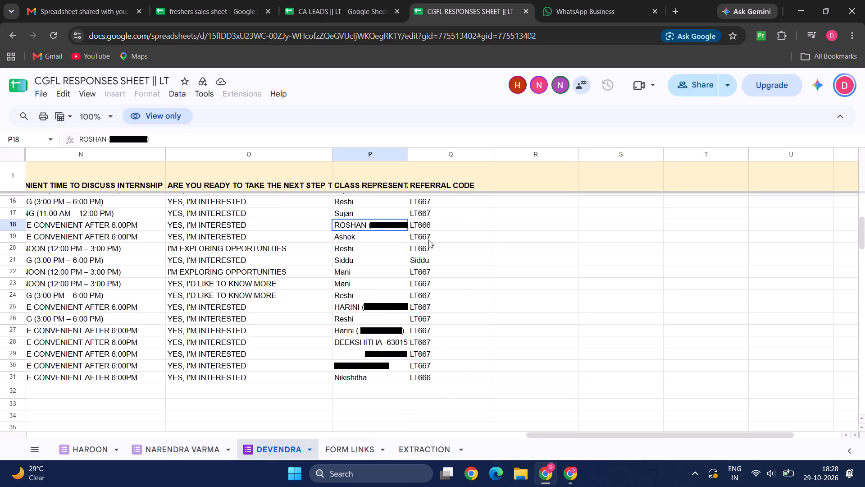
{"action": "left_click", "coordinate": [426, 227]}
{"action": "scroll", "coordinate": [426, 227], "scroll_direction": "up", "scroll_amount": 1}
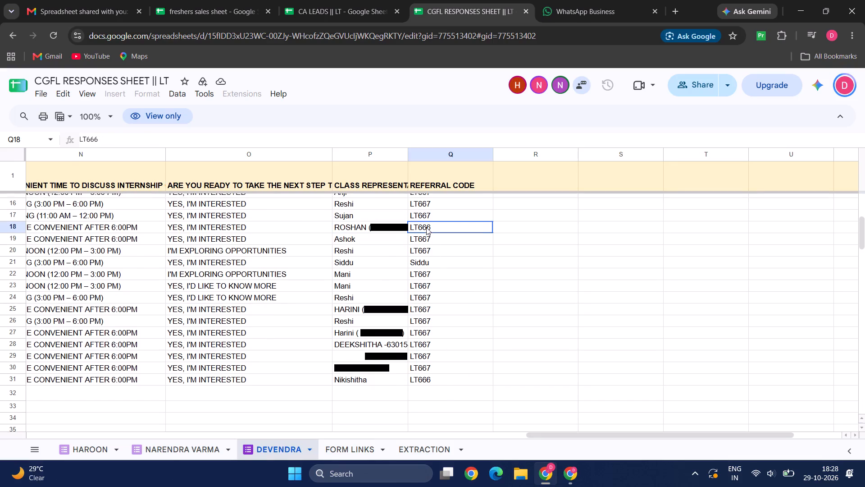
Check the referral codes of the earlier DEVENDRA responses, selecting the entry in row 12.
{"action": "scroll", "coordinate": [426, 227], "scroll_direction": "up", "scroll_amount": 3}
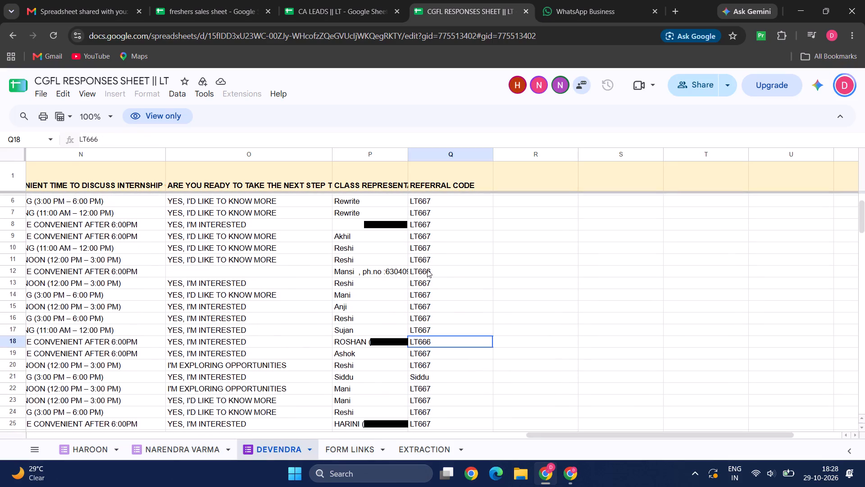
{"action": "left_click", "coordinate": [427, 270]}
{"action": "scroll", "coordinate": [427, 270], "scroll_direction": "up", "scroll_amount": 2}
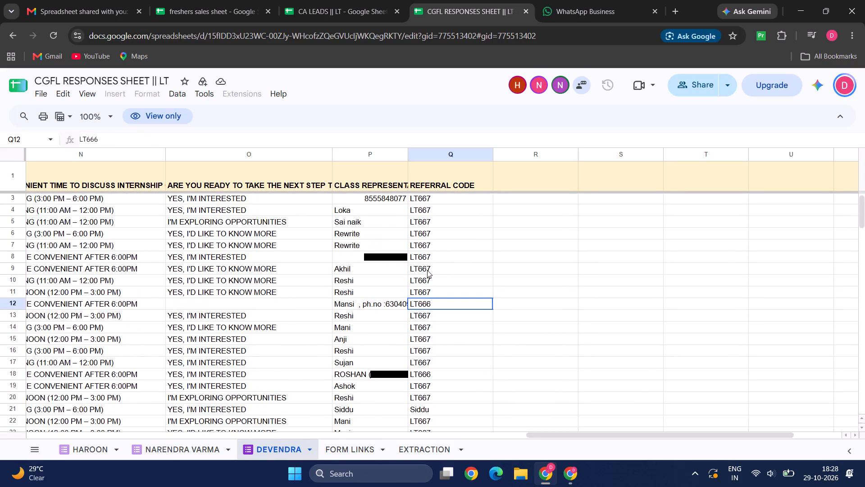
{"action": "scroll", "coordinate": [427, 270], "scroll_direction": "up", "scroll_amount": 1}
{"action": "scroll", "coordinate": [427, 270], "scroll_direction": "down", "scroll_amount": 6}
{"action": "scroll", "coordinate": [427, 270], "scroll_direction": "up", "scroll_amount": 3}
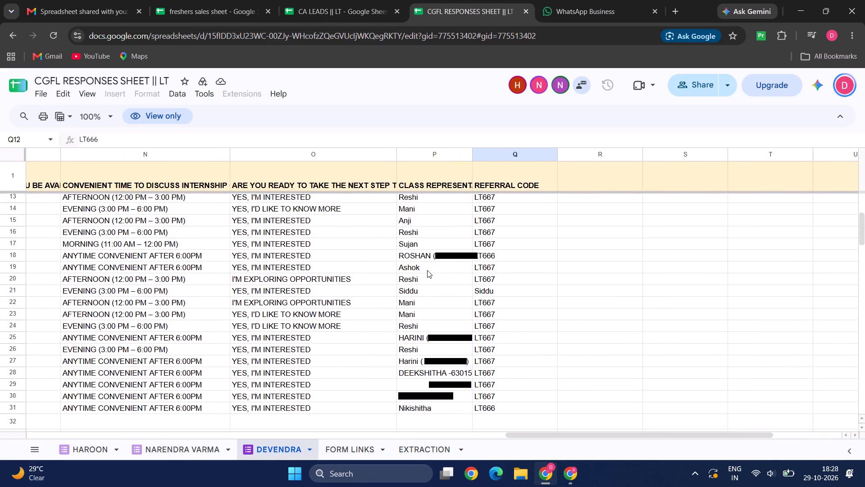
{"action": "scroll", "coordinate": [427, 270], "scroll_direction": "right", "scroll_amount": 13}
{"action": "scroll", "coordinate": [427, 270], "scroll_direction": "down", "scroll_amount": 2}
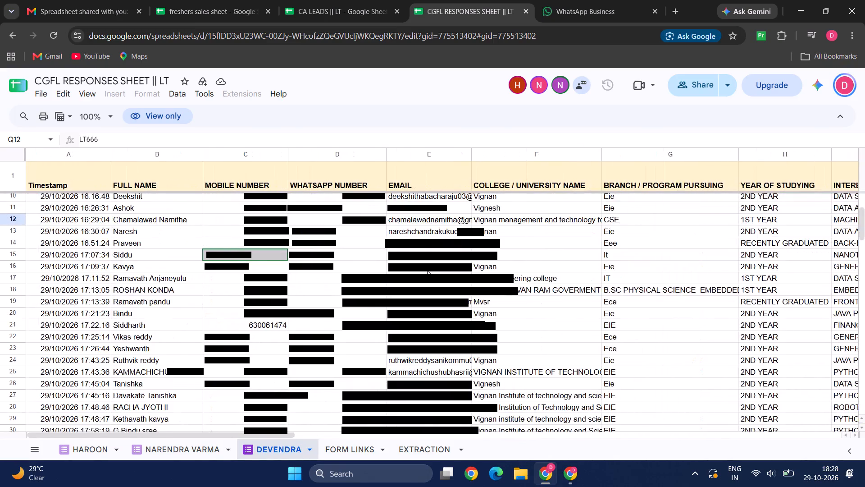
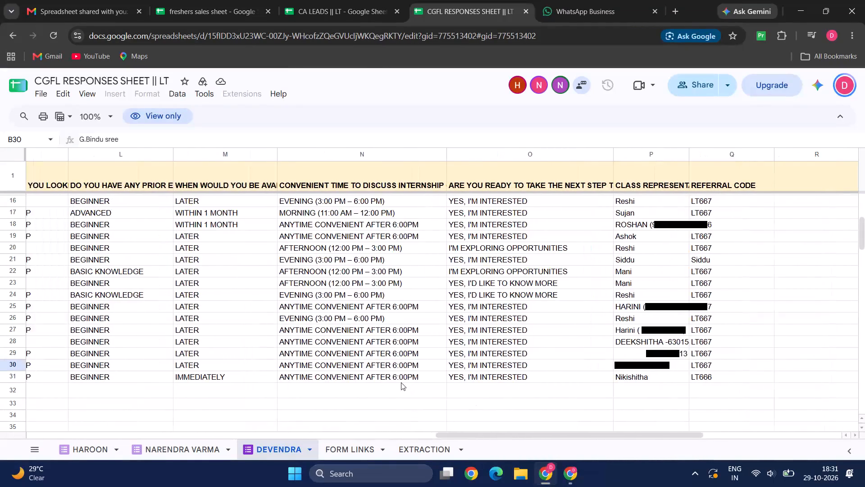
Copy the lead's full name from row 30 of the DEVENDRA responses.
{"action": "scroll", "coordinate": [401, 382], "scroll_direction": "right", "scroll_amount": 3}
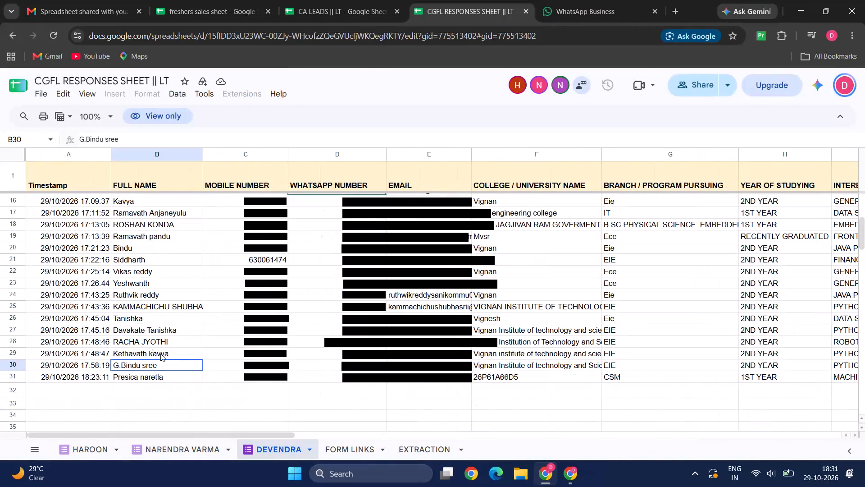
{"action": "scroll", "coordinate": [153, 360], "scroll_direction": "left", "scroll_amount": 13}
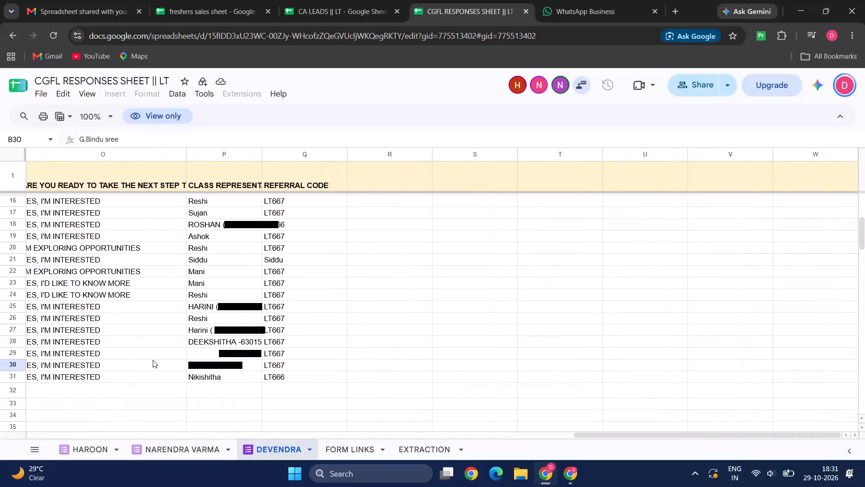
{"action": "scroll", "coordinate": [153, 360], "scroll_direction": "right", "scroll_amount": 1}
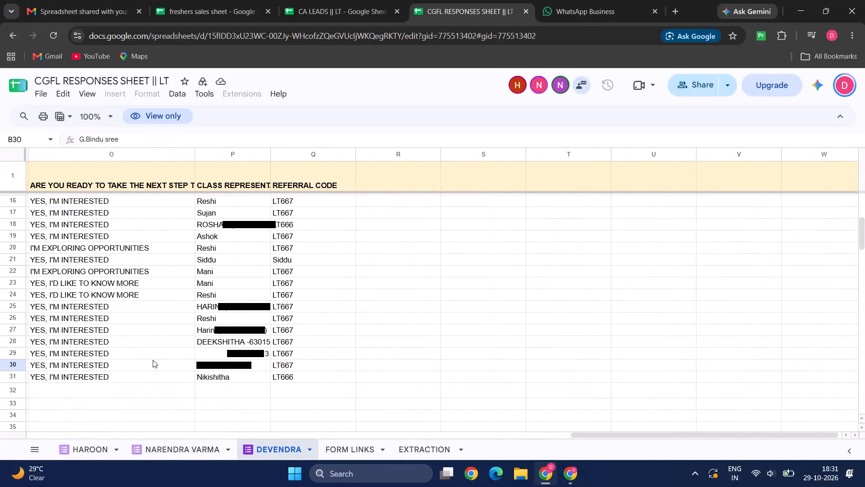
{"action": "scroll", "coordinate": [153, 360], "scroll_direction": "right", "scroll_amount": 13}
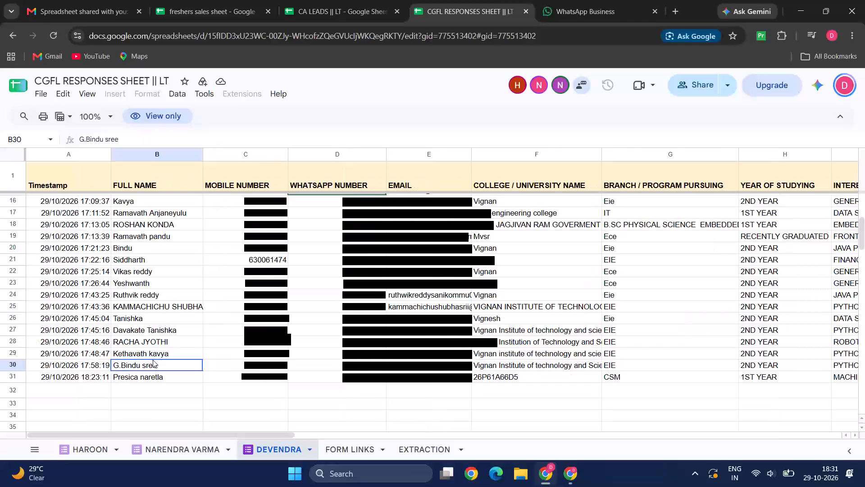
{"action": "scroll", "coordinate": [153, 360], "scroll_direction": "right", "scroll_amount": 1}
{"action": "triple_click", "coordinate": [150, 363]}
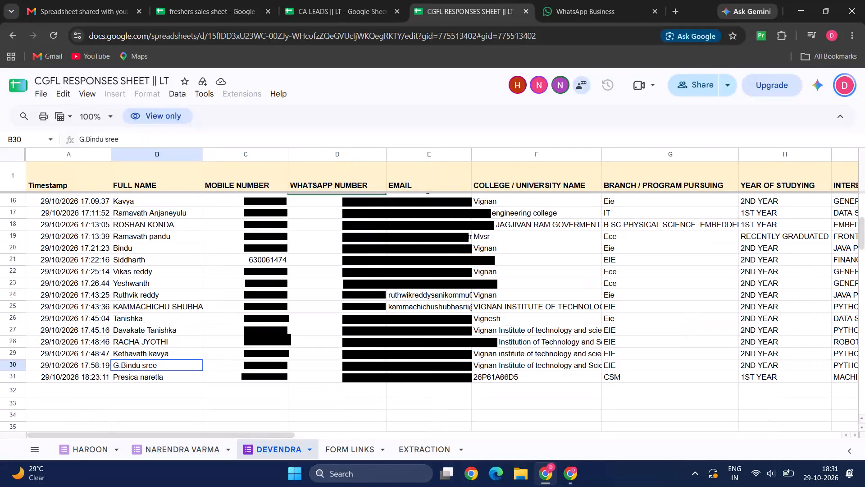
{"action": "key", "text": "ctrl+c"}
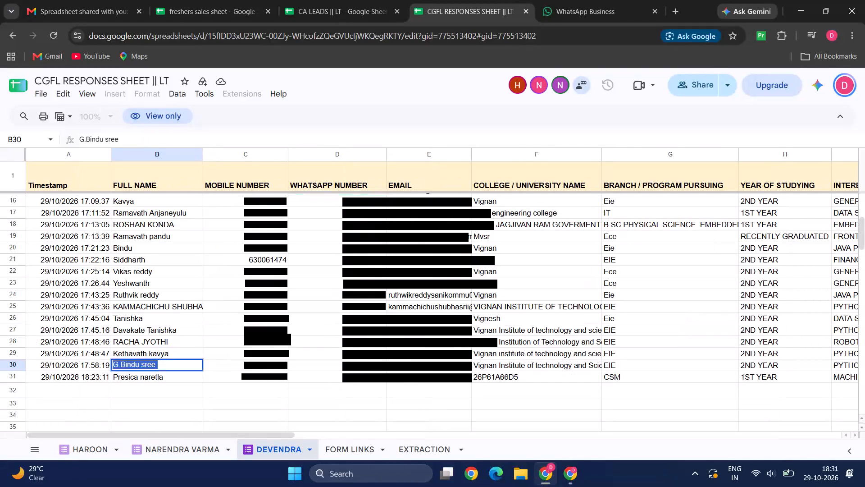
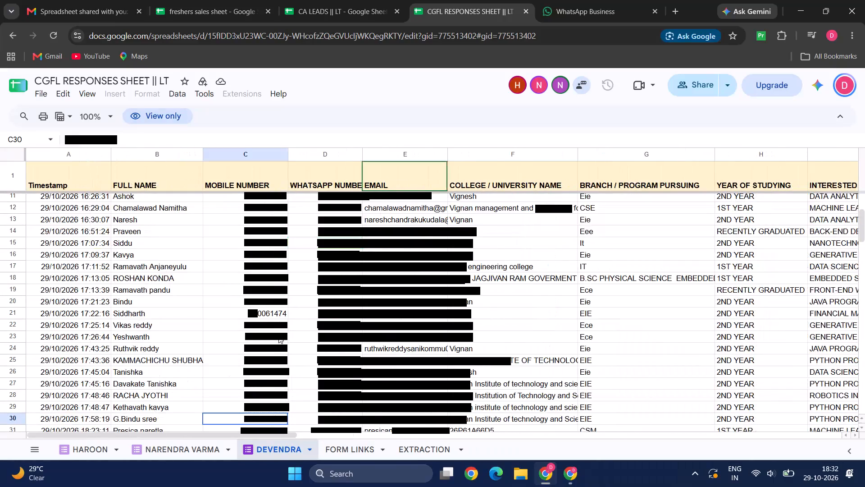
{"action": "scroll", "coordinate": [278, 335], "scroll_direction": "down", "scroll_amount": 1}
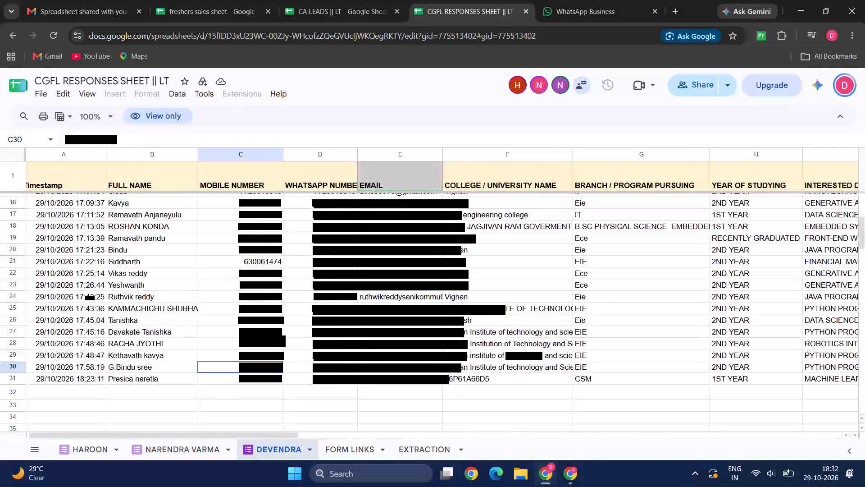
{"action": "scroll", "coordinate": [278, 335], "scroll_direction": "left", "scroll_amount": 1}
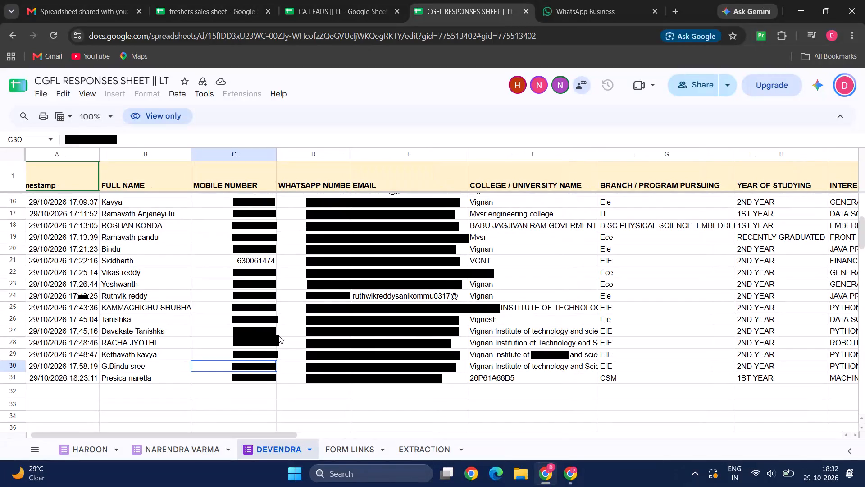
Switch back to the CA LEADS spreadsheet and select the entire row 9 lead in the DEVENDRA sheet.
{"action": "left_click", "coordinate": [329, 0]}
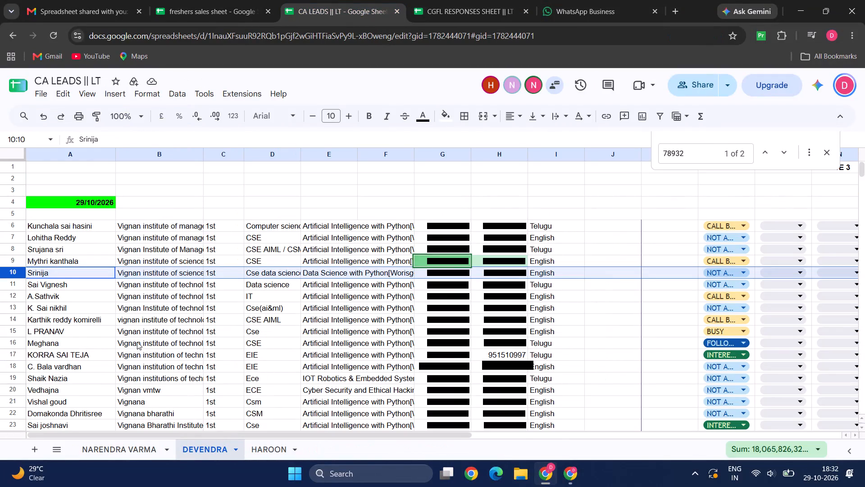
{"action": "scroll", "coordinate": [137, 342], "scroll_direction": "down", "scroll_amount": 1}
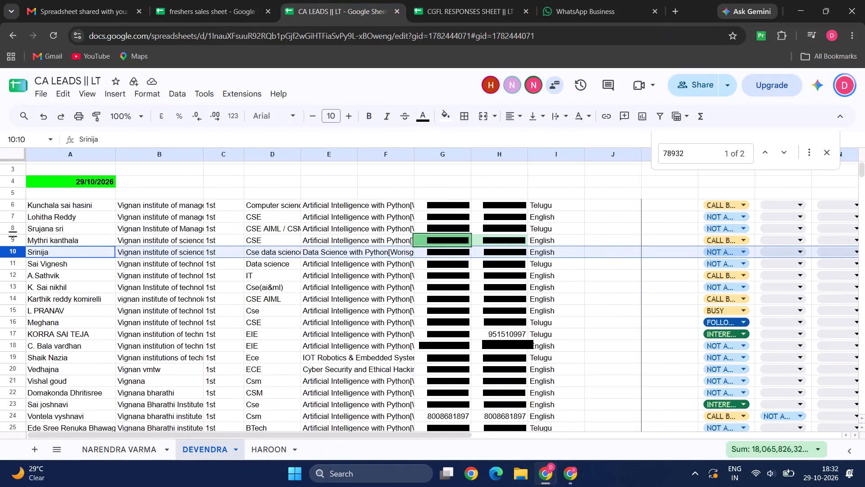
{"action": "left_click", "coordinate": [13, 239]}
Select the entire row 35 lead in the DEVENDRA sheet and set its first call status to INTERESTED.
{"action": "scroll", "coordinate": [316, 231], "scroll_direction": "down", "scroll_amount": 2}
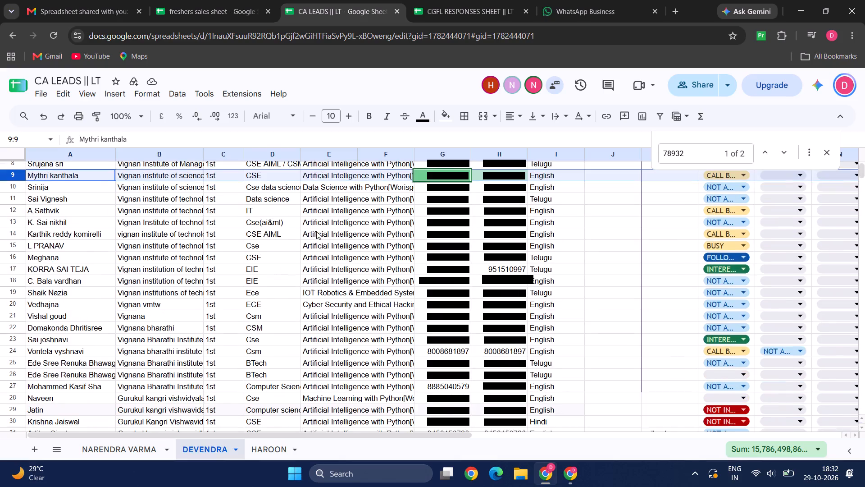
{"action": "scroll", "coordinate": [316, 231], "scroll_direction": "down", "scroll_amount": 1}
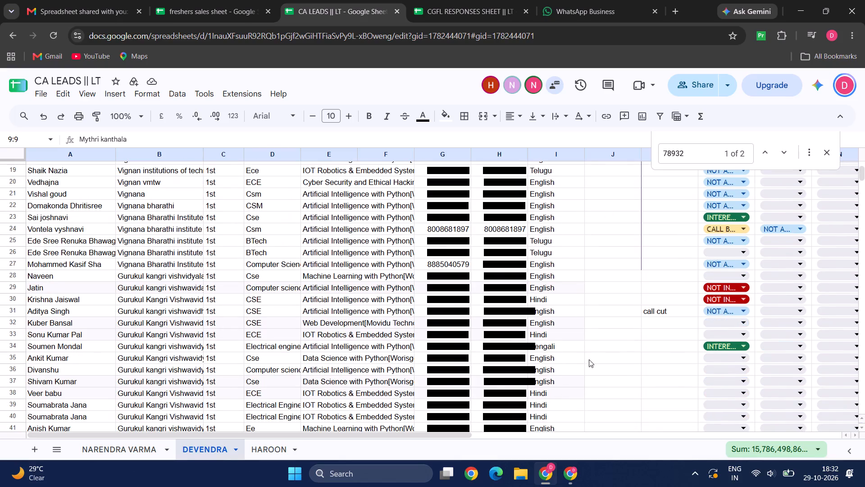
{"action": "left_click", "coordinate": [589, 359]}
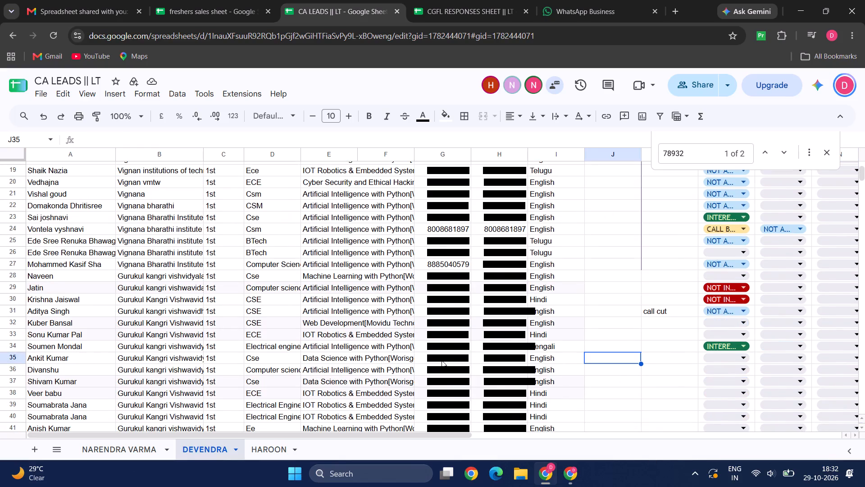
{"action": "left_click", "coordinate": [15, 362]}
{"action": "left_click", "coordinate": [15, 362]}
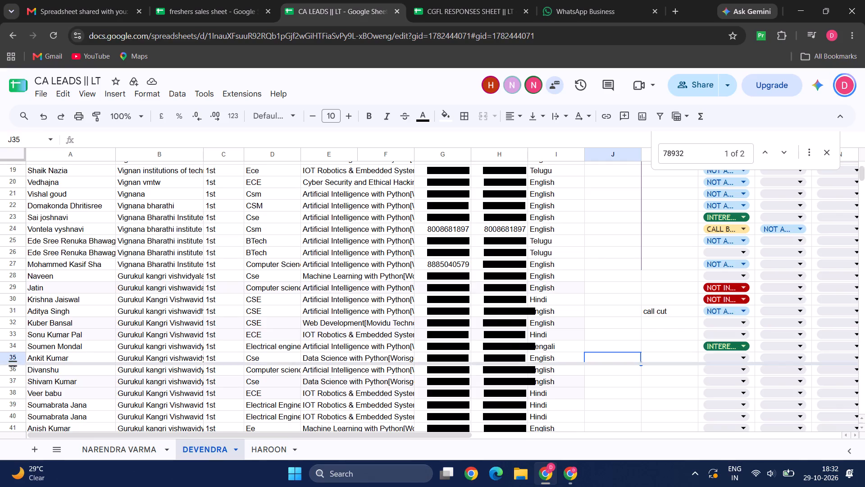
{"action": "left_click", "coordinate": [15, 358]}
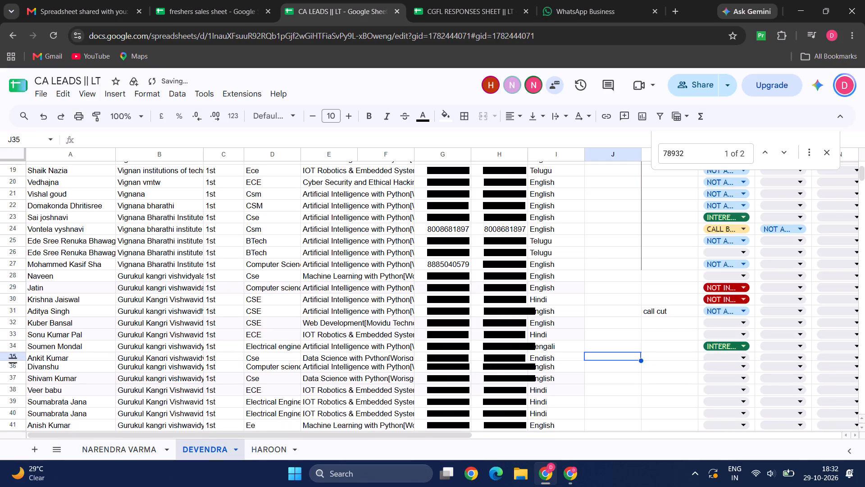
{"action": "left_click", "coordinate": [16, 361]}
{"action": "left_click_drag", "start_coordinate": [16, 361], "coordinate": [17, 364]}
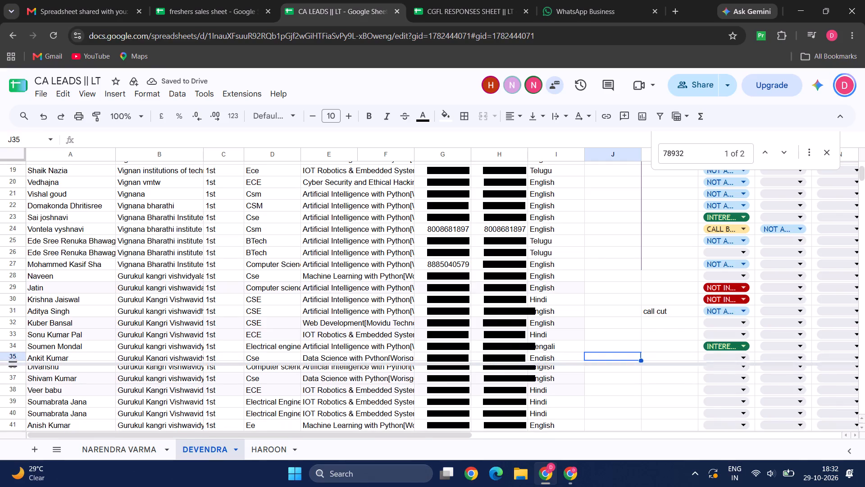
{"action": "left_click_drag", "start_coordinate": [17, 364], "coordinate": [17, 365]}
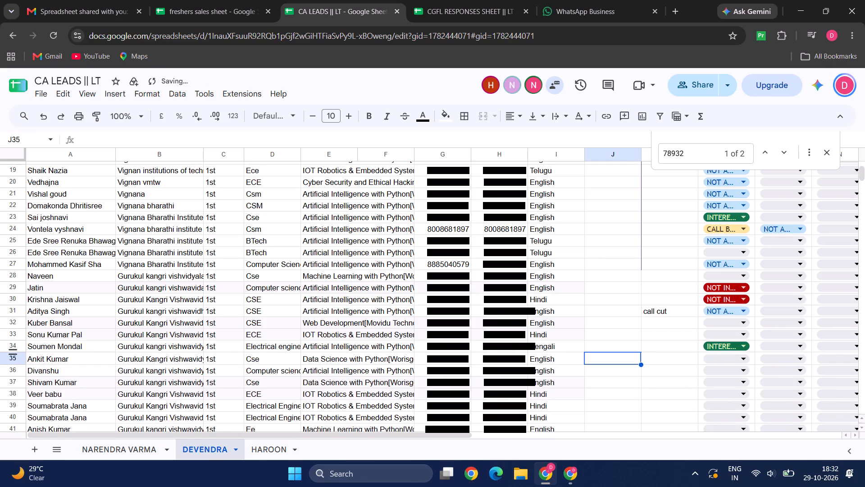
{"action": "left_click", "coordinate": [14, 355]}
{"action": "left_click", "coordinate": [14, 360]}
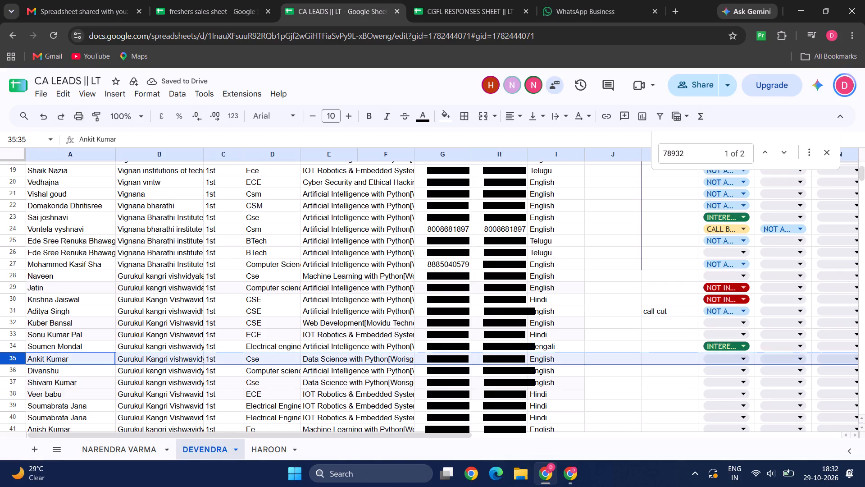
{"action": "left_click", "coordinate": [730, 357]}
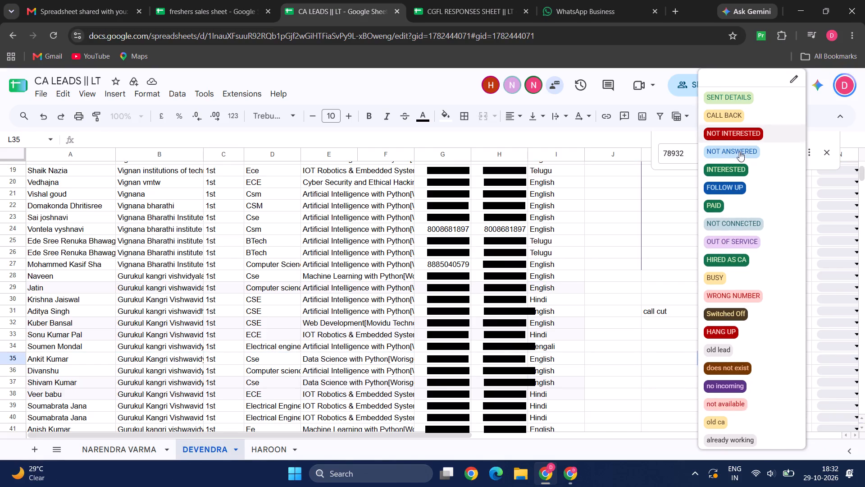
{"action": "left_click", "coordinate": [733, 168]}
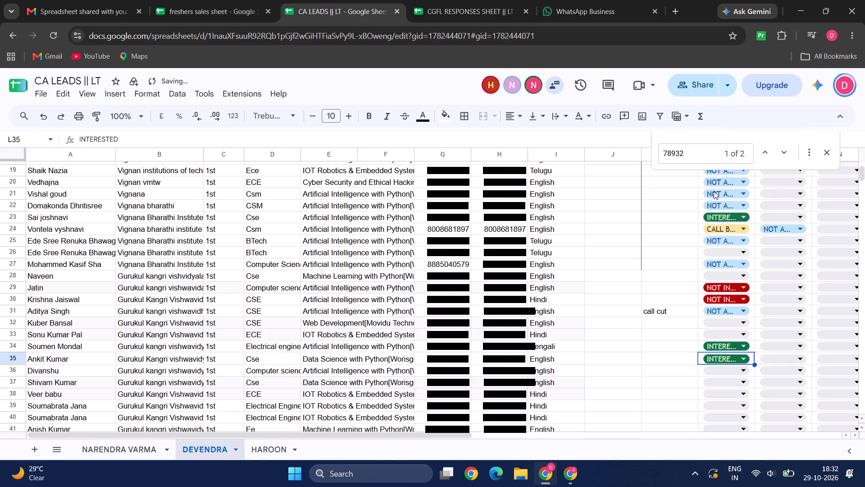
Select the entire row 36 lead in the DEVENDRA sheet.
{"action": "left_click", "coordinate": [627, 370]}
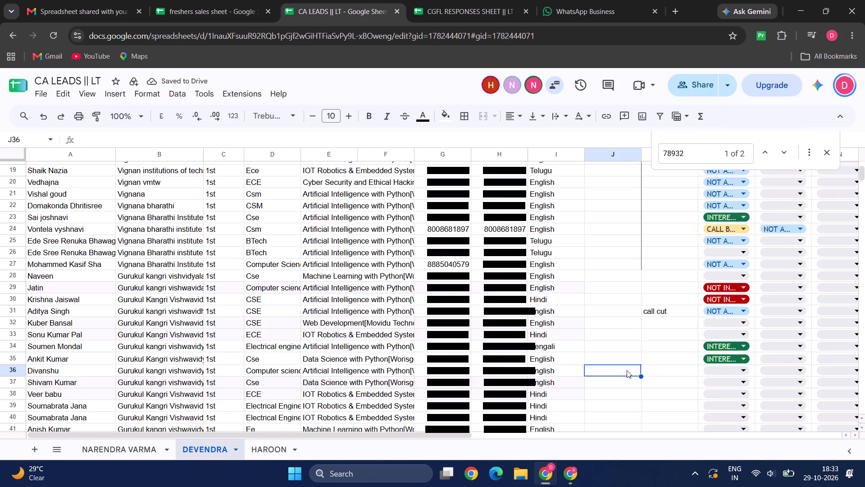
{"action": "left_click", "coordinate": [7, 370]}
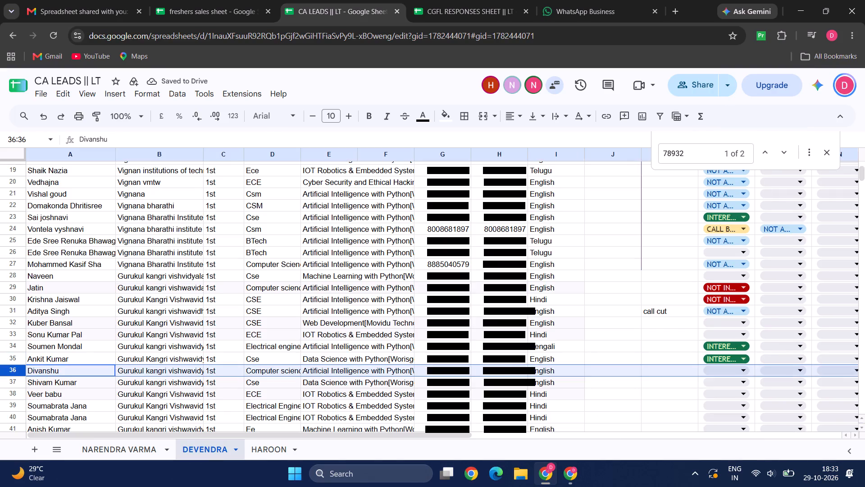
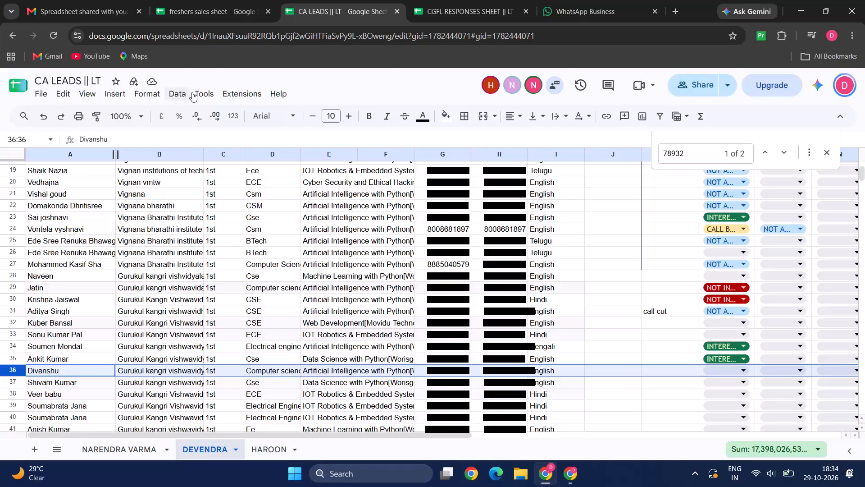
Switch to the CGFL RESPONSES SHEET and check the DEVENDRA sheet's latest responses through to their referral codes.
{"action": "left_click", "coordinate": [463, 0]}
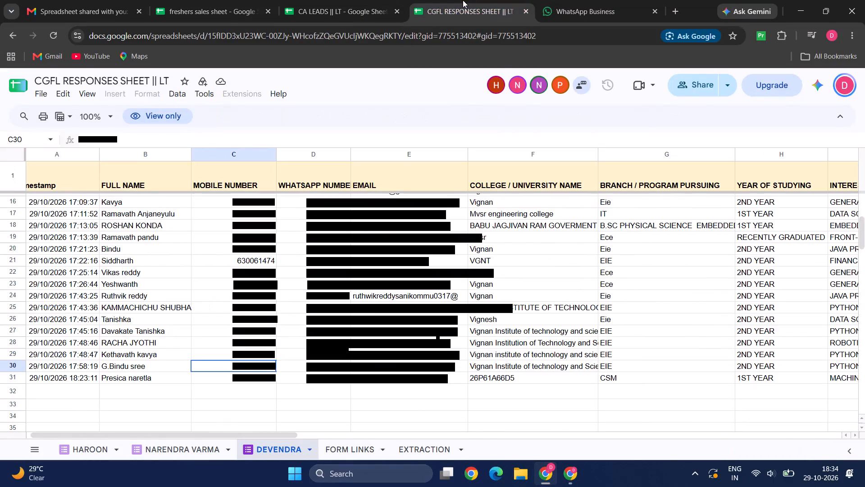
{"action": "scroll", "coordinate": [309, 345], "scroll_direction": "right", "scroll_amount": 4}
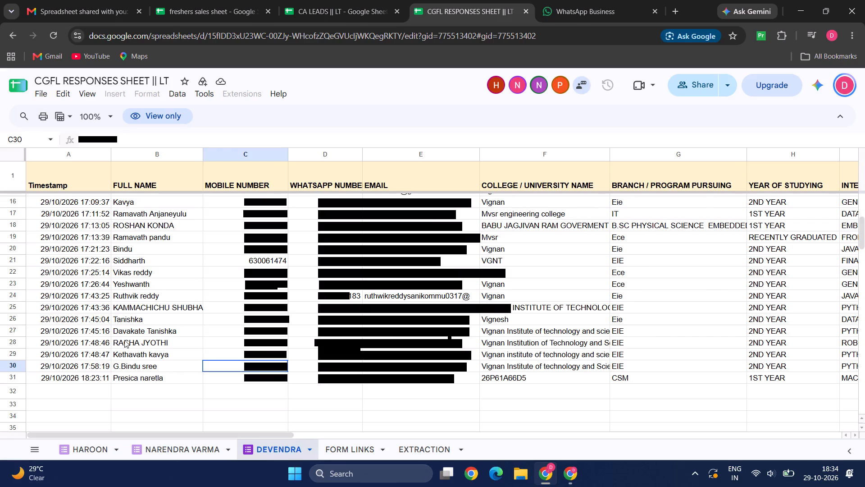
{"action": "scroll", "coordinate": [124, 340], "scroll_direction": "left", "scroll_amount": 11}
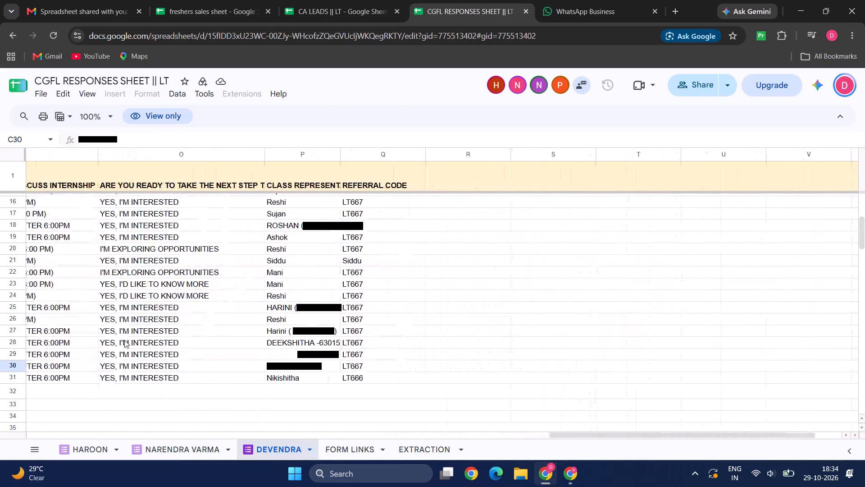
{"action": "scroll", "coordinate": [124, 340], "scroll_direction": "right", "scroll_amount": 9}
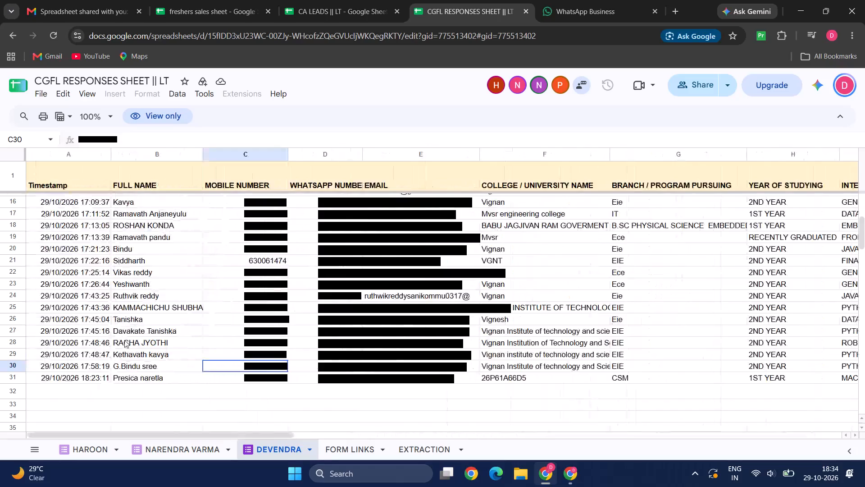